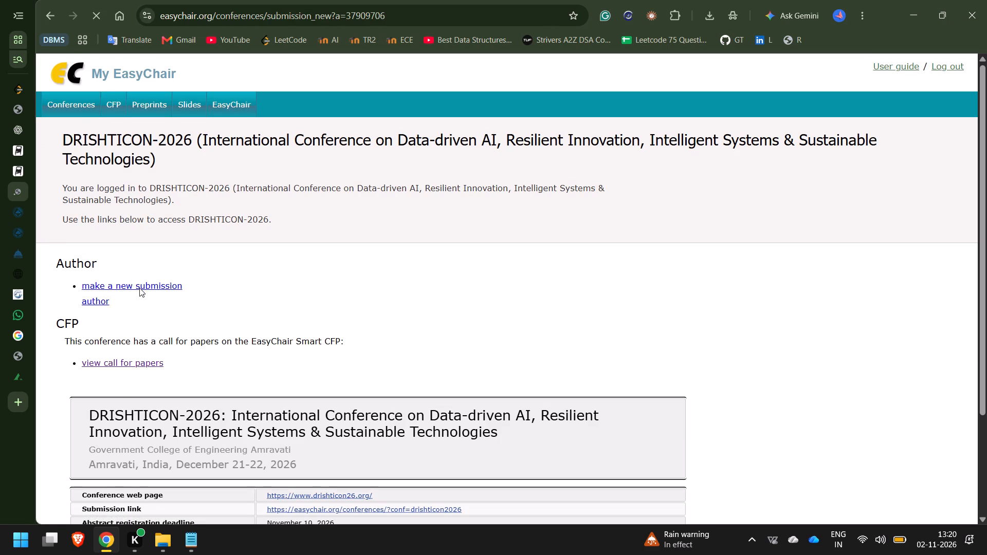
Fill in the Author 1 details from the saved autofill entry, with country India and affiliation Saveetha Engineering College.
scroll(139, 288, "down", 2)
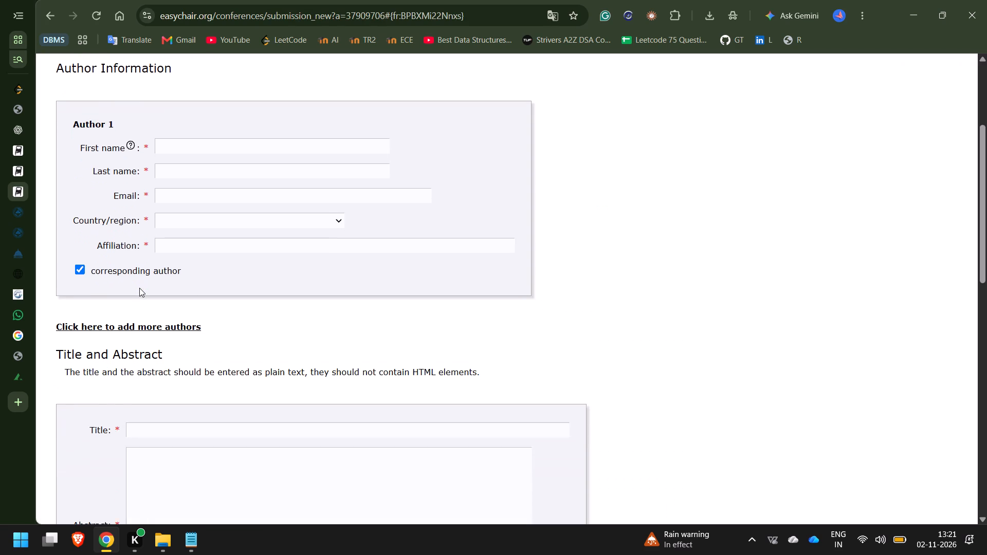
scroll(139, 288, "down", 11)
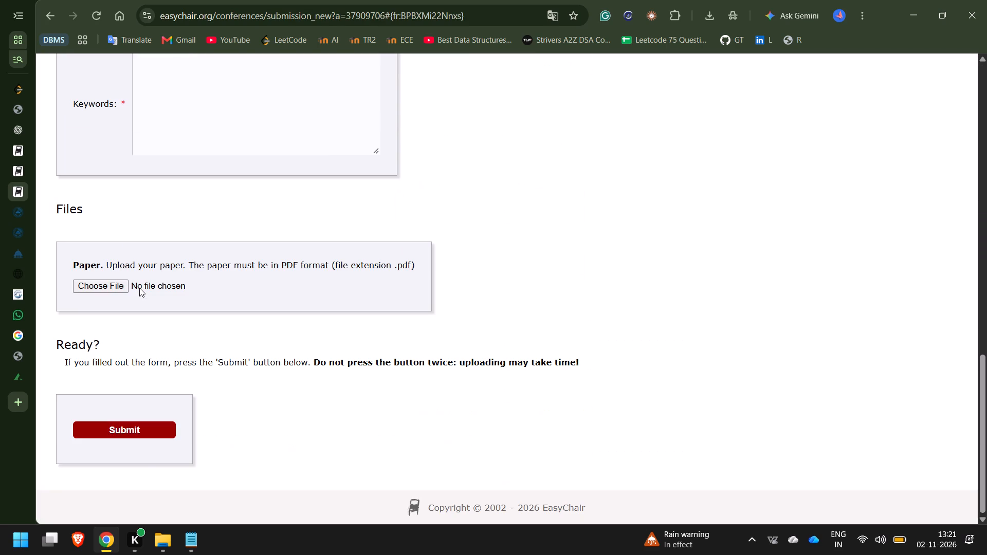
scroll(139, 288, "up", 8)
left_click(178, 329)
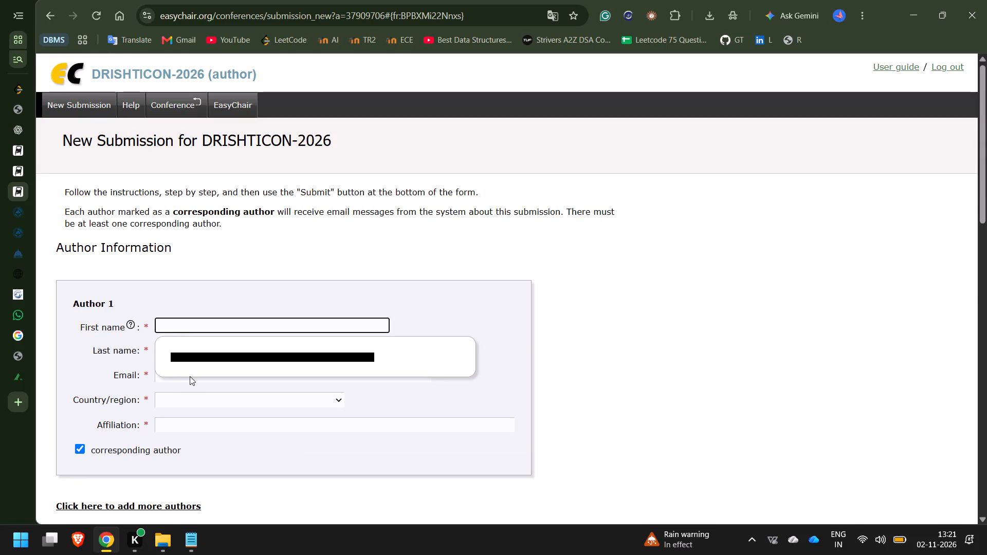
left_click(190, 360)
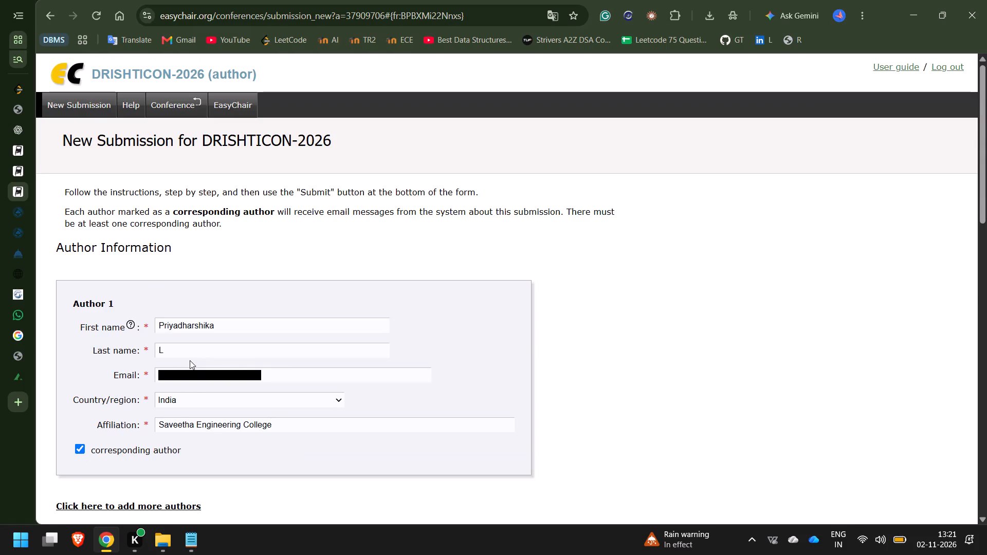
Look over the title, abstract, keywords and paper upload sections of the submission form.
scroll(372, 373, "down", 1)
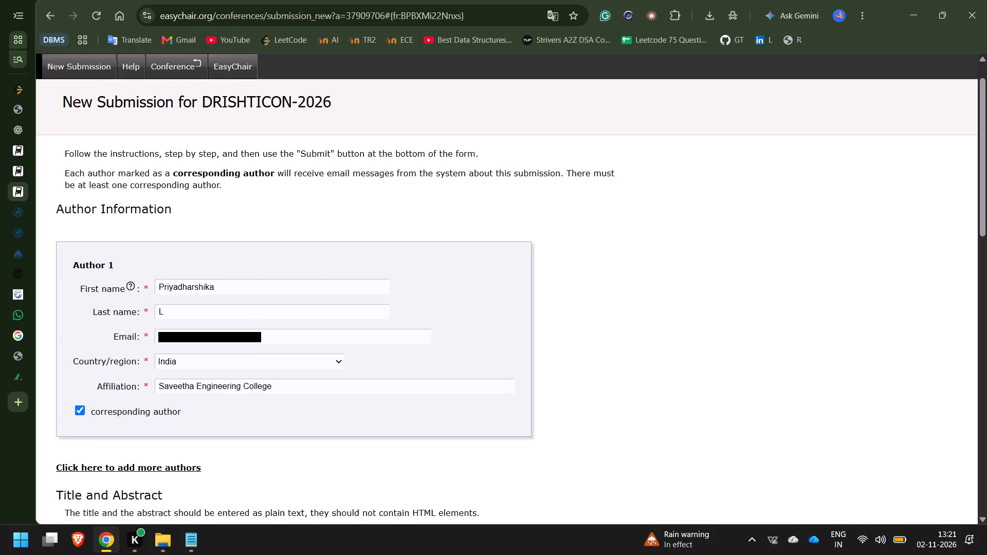
scroll(372, 373, "down", 2)
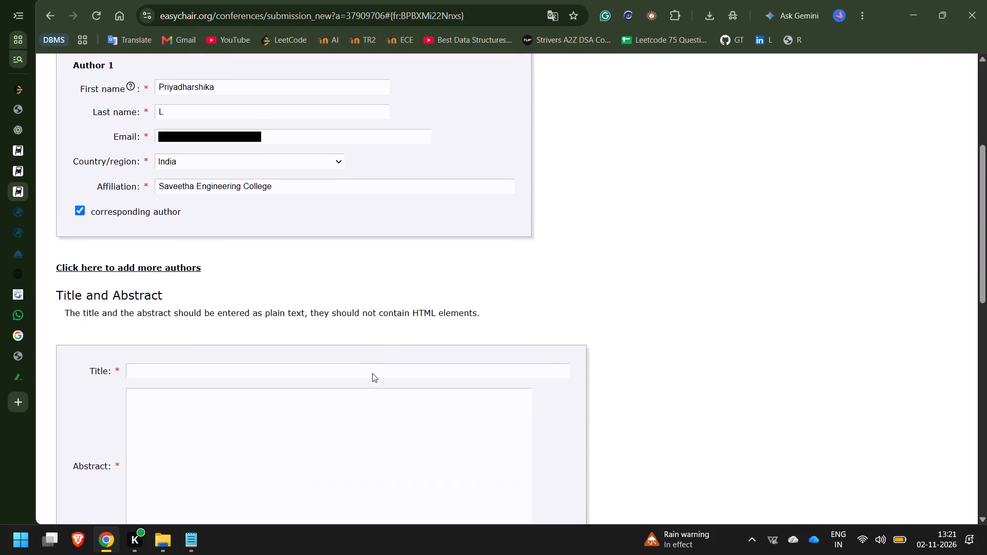
scroll(372, 373, "down", 6)
scroll(372, 373, "up", 2)
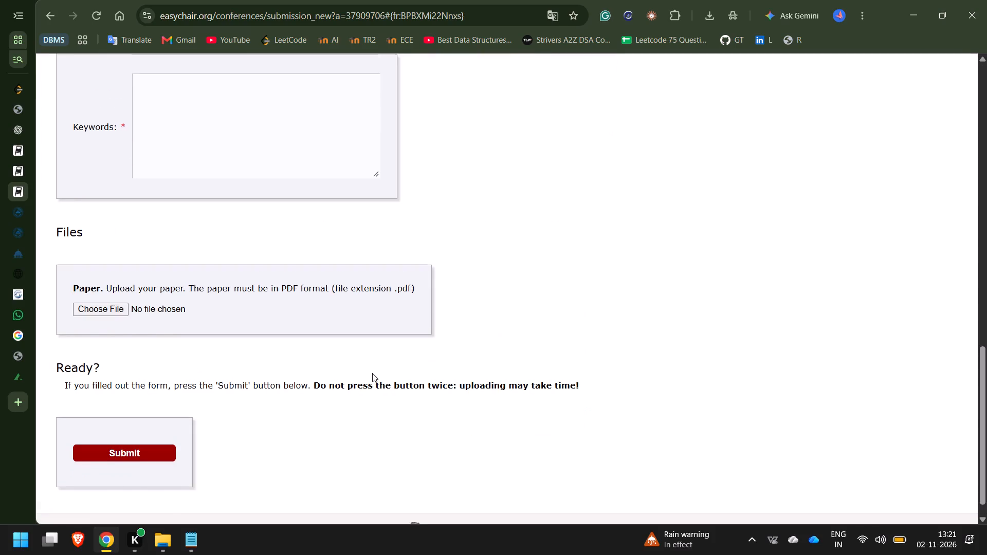
Replace the Author 1 first name with the given names of the new first author.
scroll(372, 373, "up", 2)
left_click(215, 91)
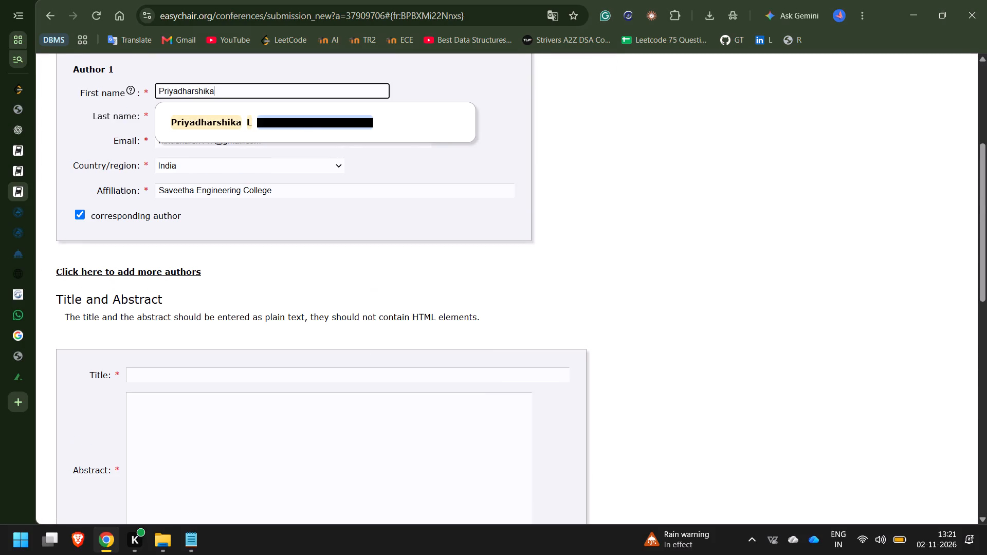
key("BackSpace")
key("BackSpace")
key("BackSpace")
key("BackSpace")
key("BackSpace")
key("BackSpace")
key("BackSpace")
key("BackSpace")
key("BackSpace")
key("BackSpace")
key("BackSpace")
key("BackSpace")
key("BackSpace")
key("BackSpace")
key("BackSpace")
key("BackSpace")
key("BackSpace")
key("BackSpace")
key("BackSpace")
key("BackSpace")
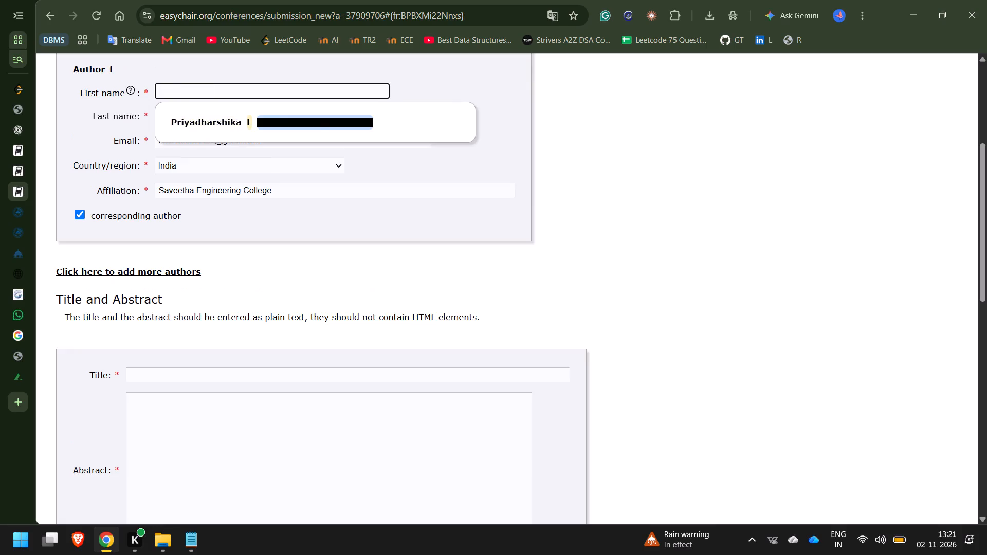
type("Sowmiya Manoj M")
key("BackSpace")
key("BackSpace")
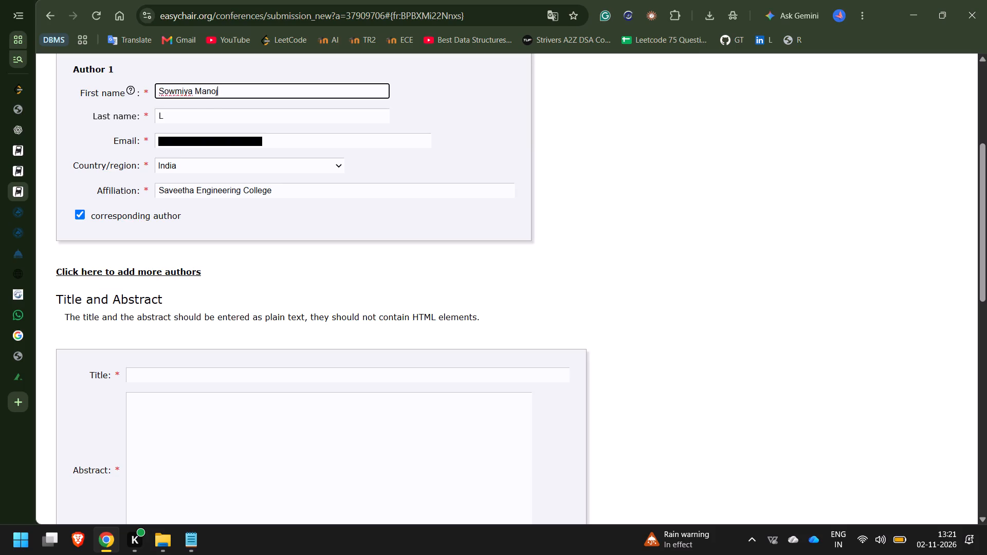
Add the title "Dr." directly in front of the Author 1 first name, without a space.
left_click(166, 94)
key("Left")
key("Left")
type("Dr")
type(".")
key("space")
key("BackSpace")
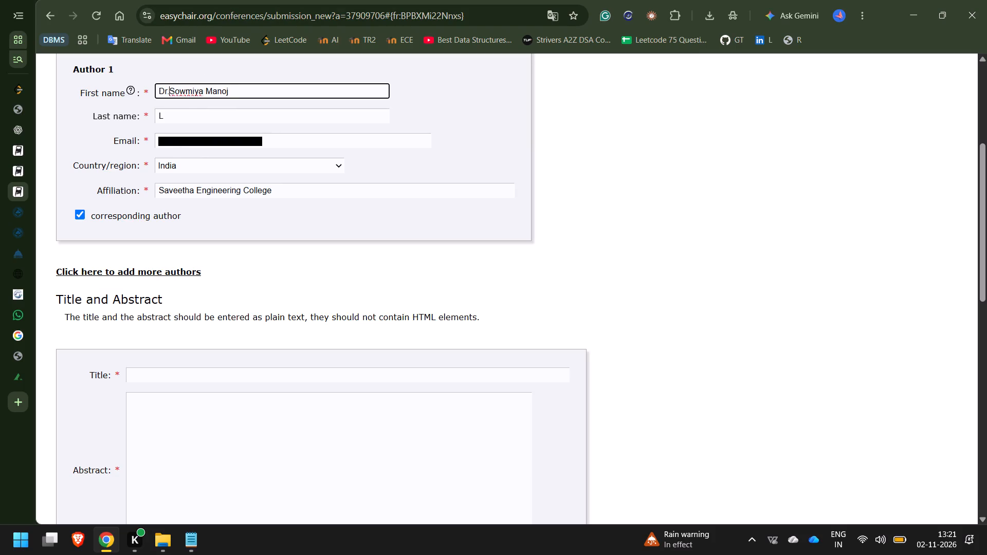
Replace the Author 1 last name with the new author's single-letter initial.
left_click(191, 117)
key("BackSpace")
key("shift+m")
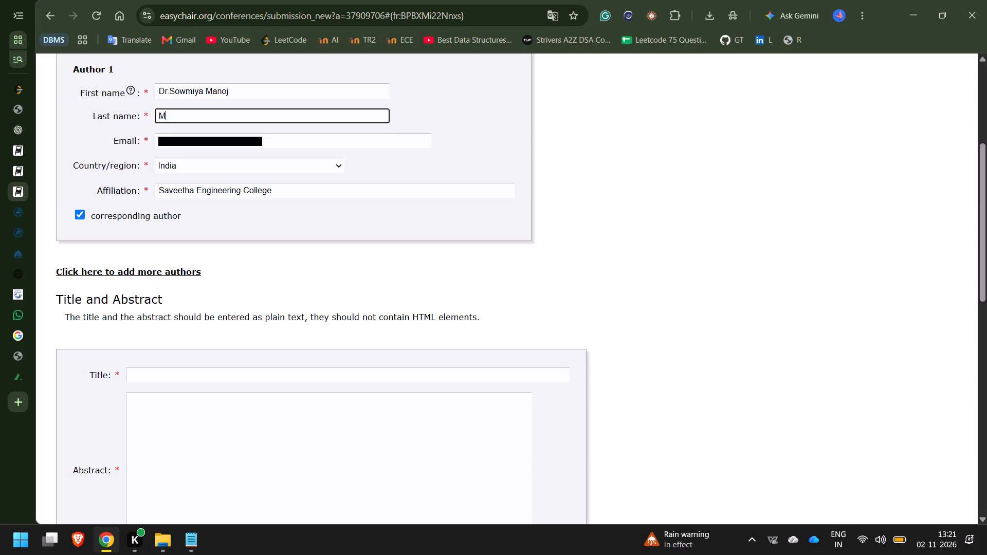
Replace the Author 1 email with the new author's email address.
scroll(191, 117, "down", 1)
left_click(275, 108)
key("BackSpace")
key("BackSpace")
key("BackSpace")
key("BackSpace")
key("BackSpace")
key("BackSpace")
key("BackSpace")
key("BackSpace")
key("BackSpace")
key("BackSpace")
key("BackSpace")
key("BackSpace")
key("BackSpace")
key("BackSpace")
key("BackSpace")
key("BackSpace")
key("BackSpace")
key("BackSpace")
key("BackSpace")
key("BackSpace")
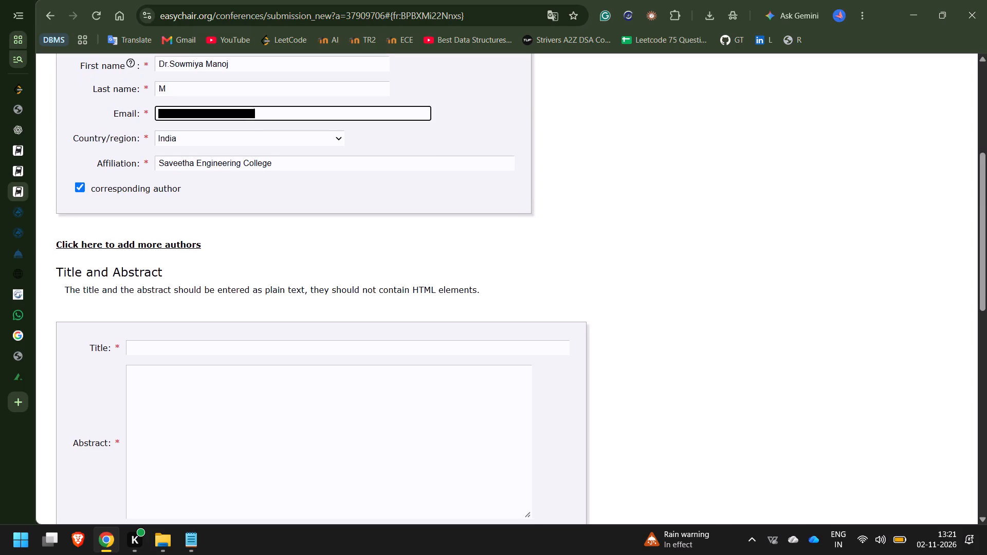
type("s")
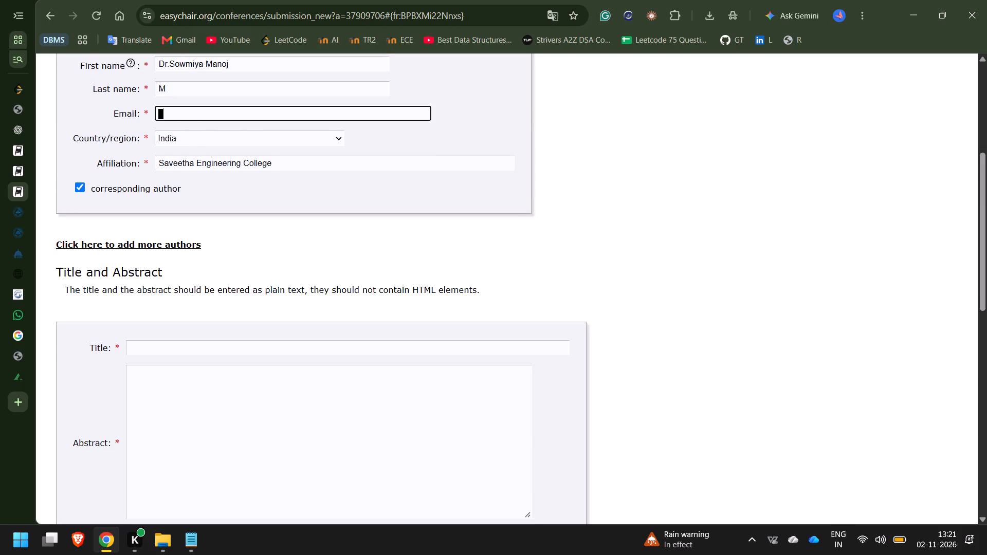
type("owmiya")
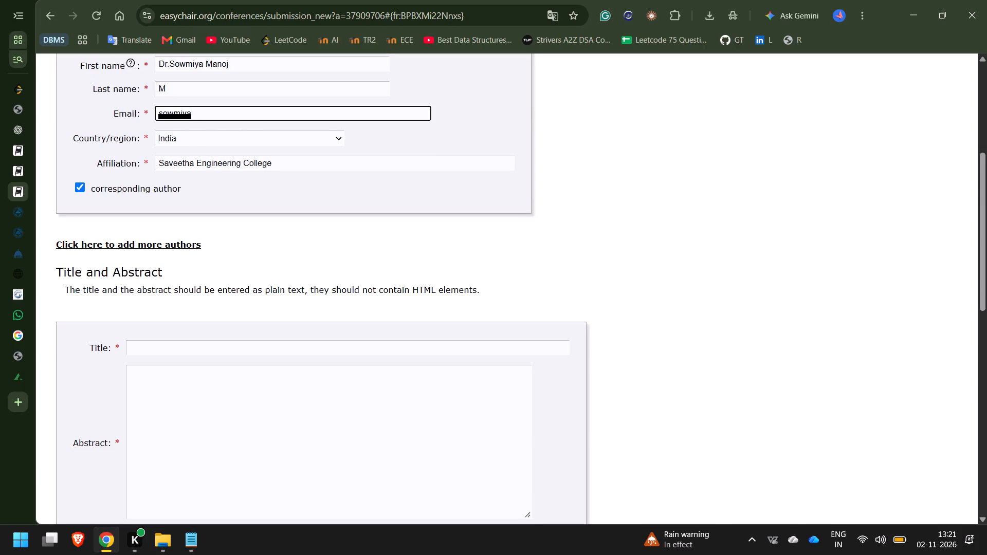
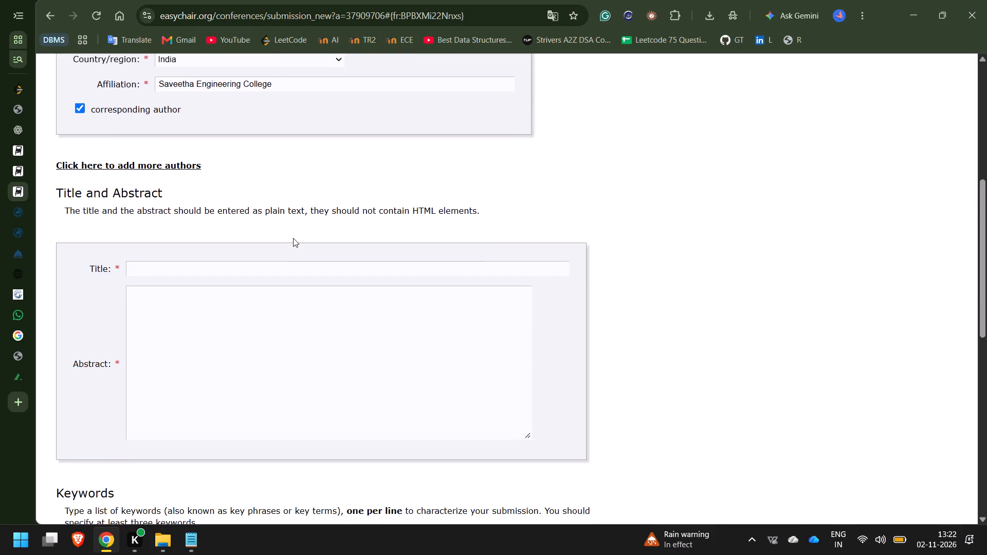
Switch to the AquaListen_IEEE_1-1.pdf paper and look up its title on the first page for the submission form.
left_click(203, 269)
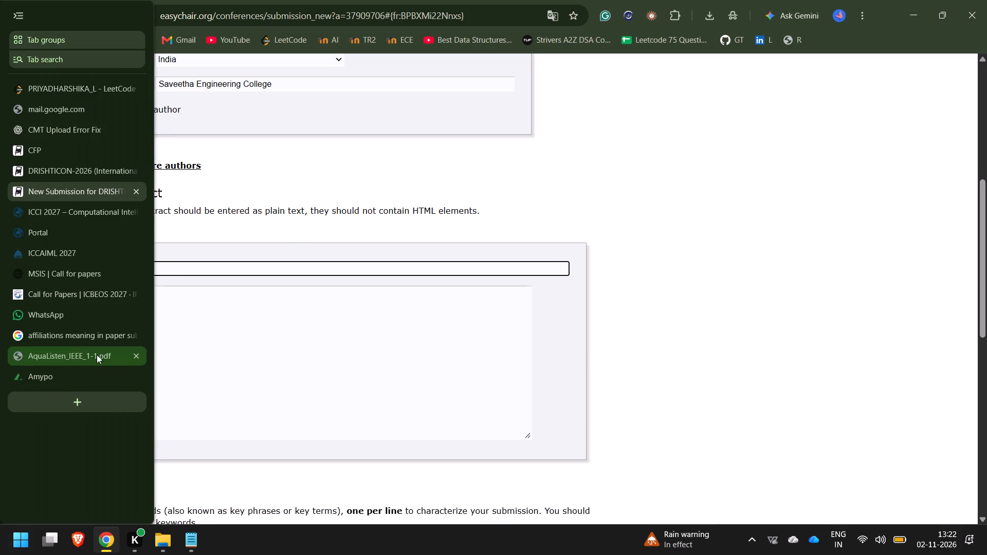
left_click(97, 355)
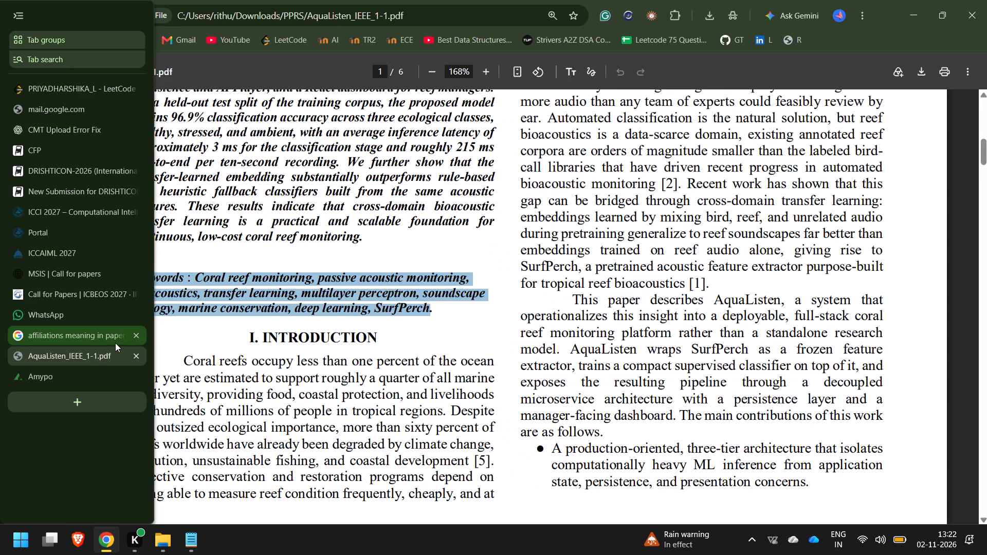
scroll(388, 278, "up", 8)
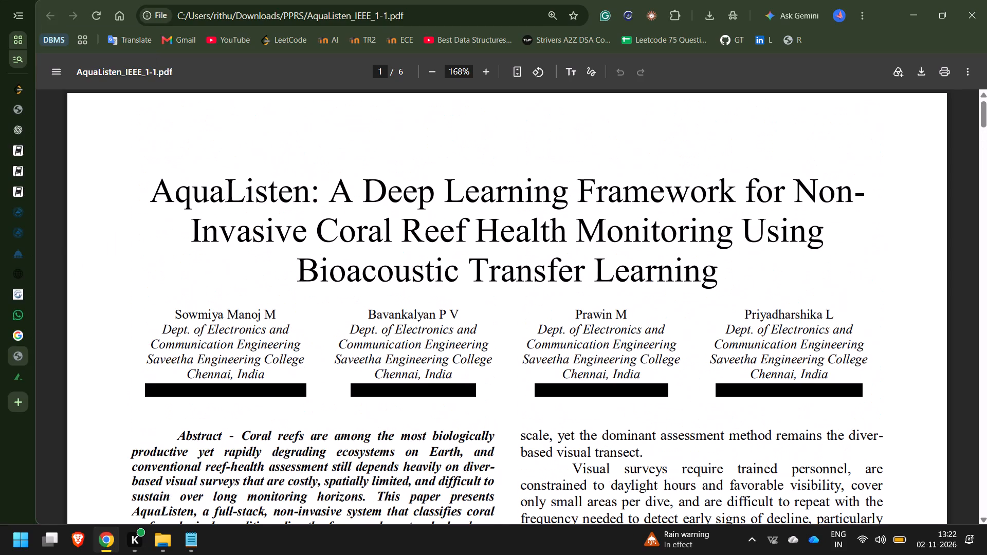
scroll(388, 278, "up", 1)
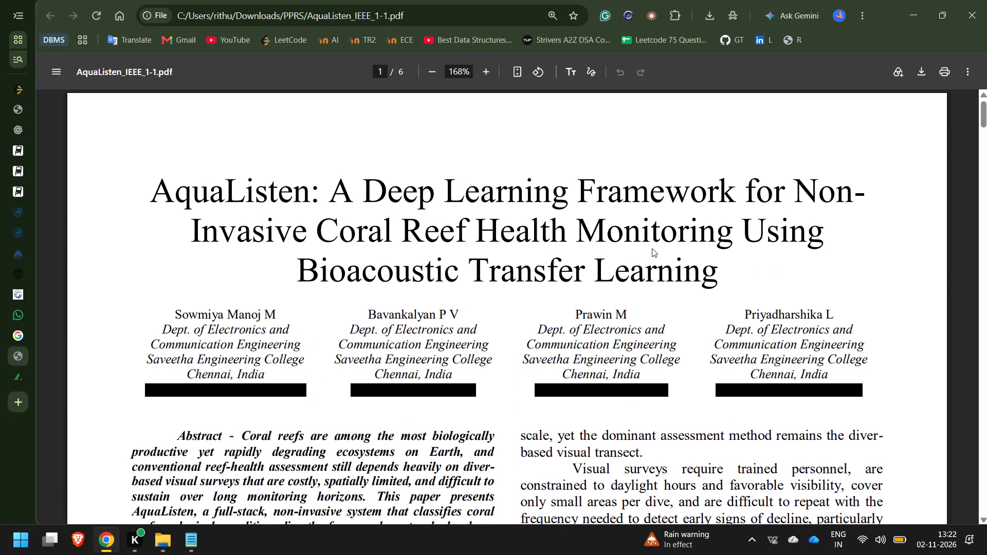
Switch to File Explorer's PPRS folder in Downloads, where the paper files are stored.
left_click(166, 538)
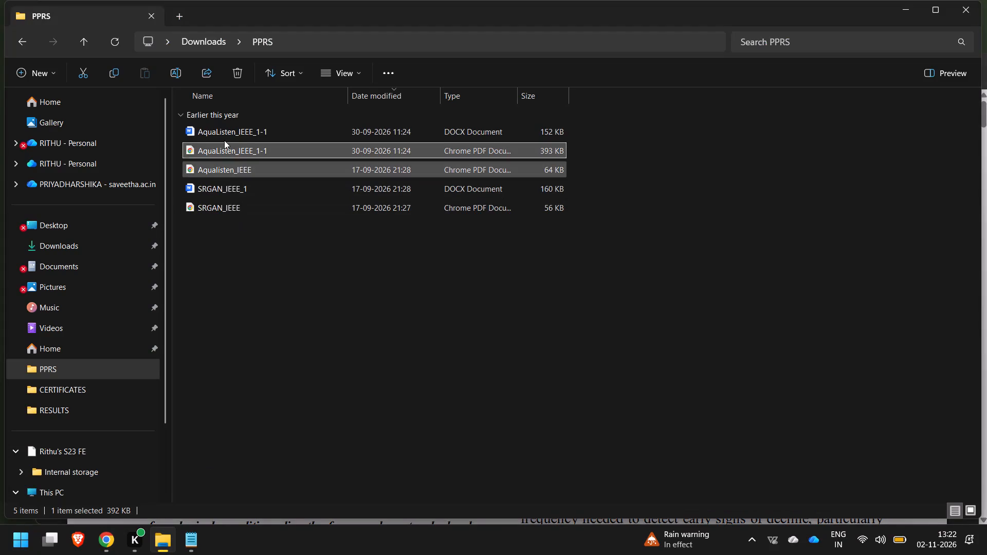
Open SRGAN_IEEE.pdf from the PPRS folder to check its content, and return to the folder.
double_click(233, 209)
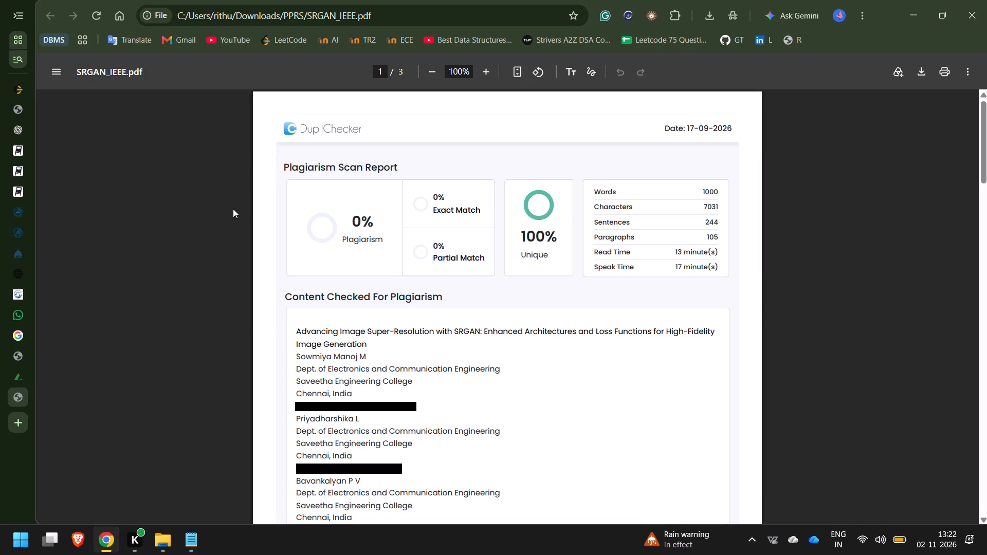
left_click(159, 539)
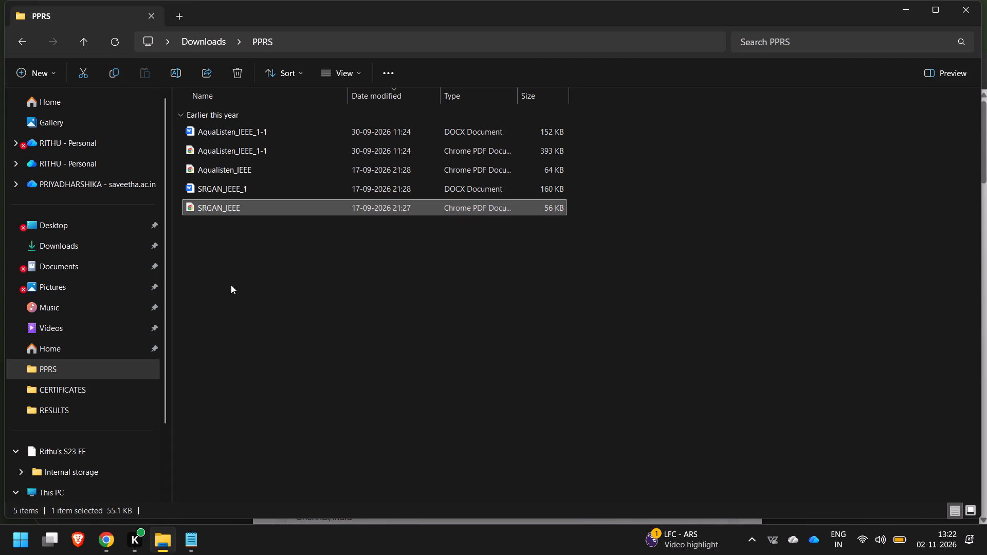
Open the SRGAN_IEEE_1 DOCX document in WPS Office without signing in, and close SRGAN_IEEE.pdf in the browser.
double_click(228, 187)
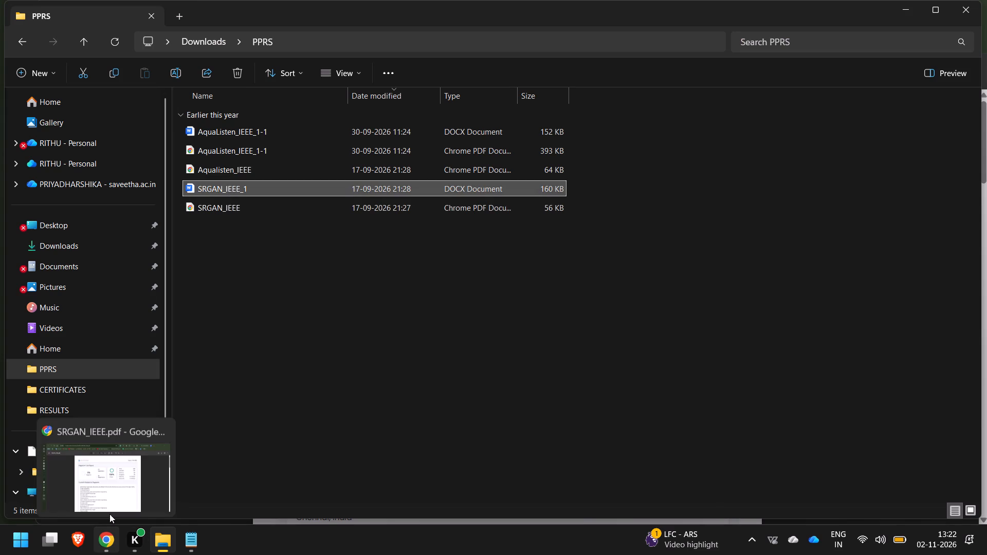
left_click(114, 490)
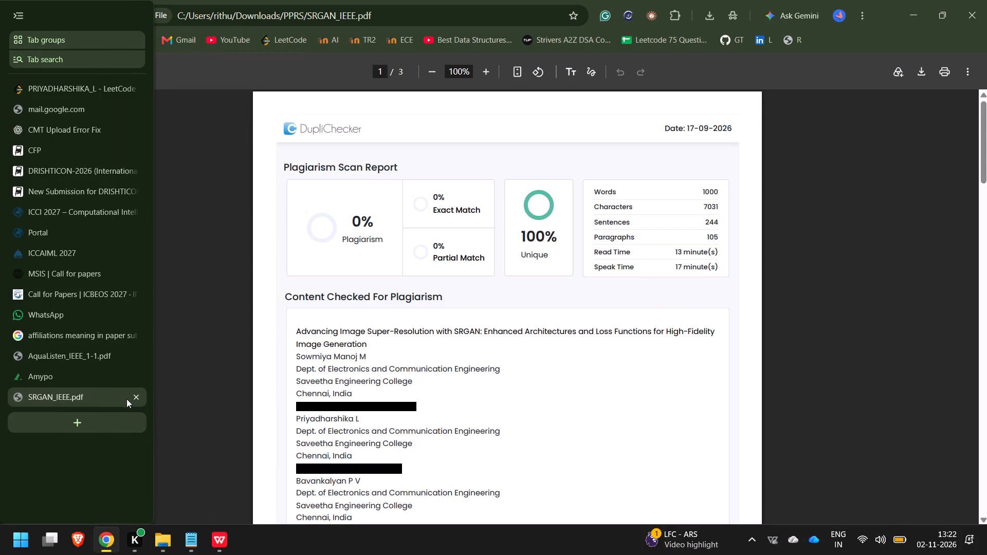
left_click(138, 397)
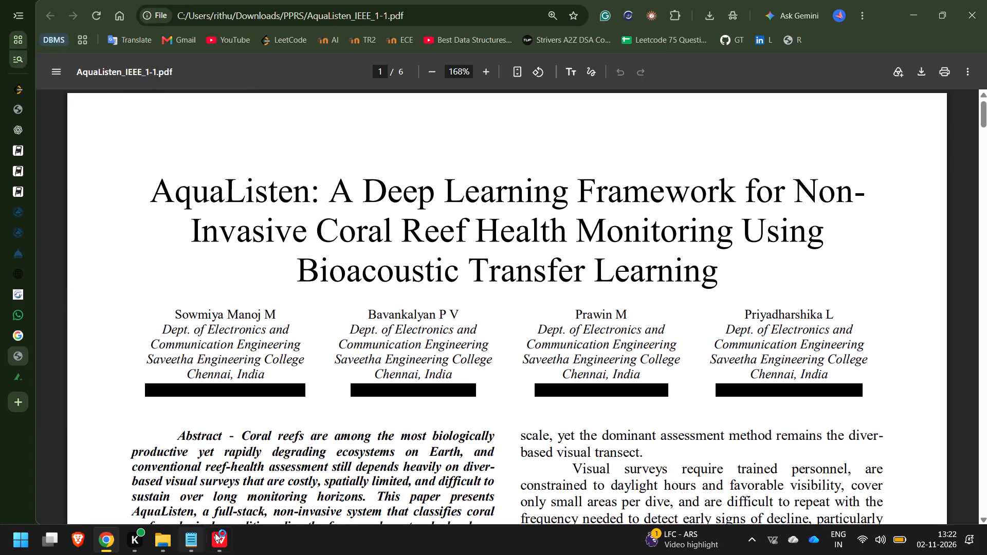
left_click(218, 536)
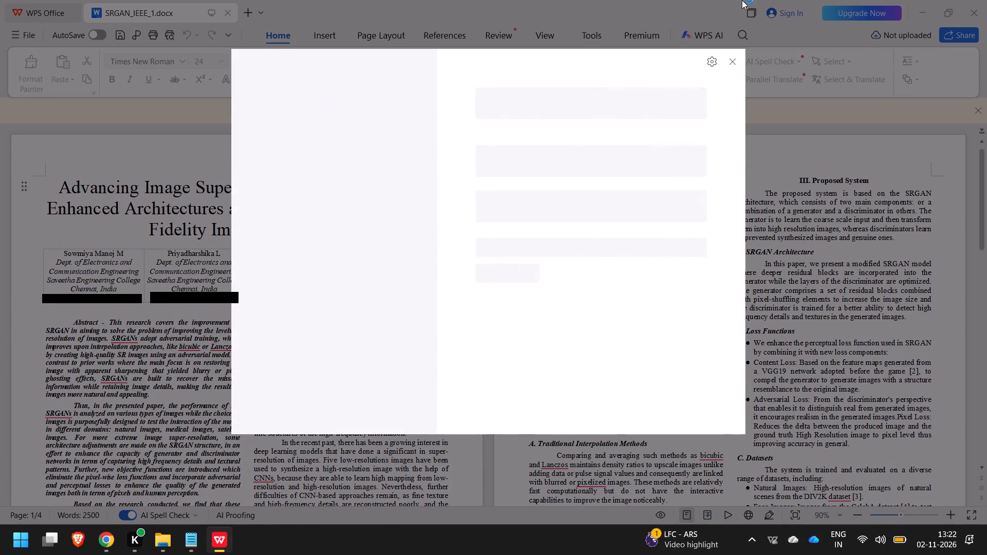
left_click(725, 62)
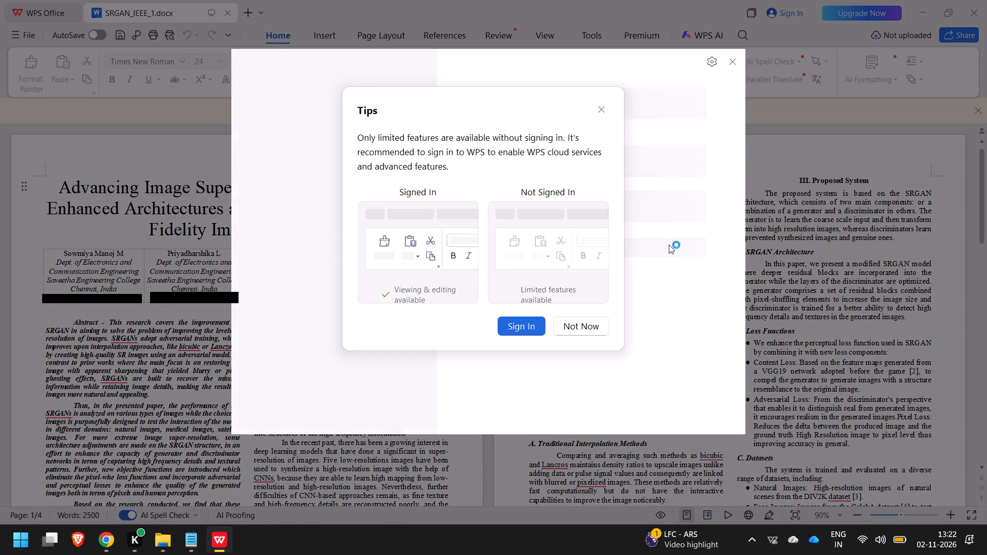
left_click(583, 330)
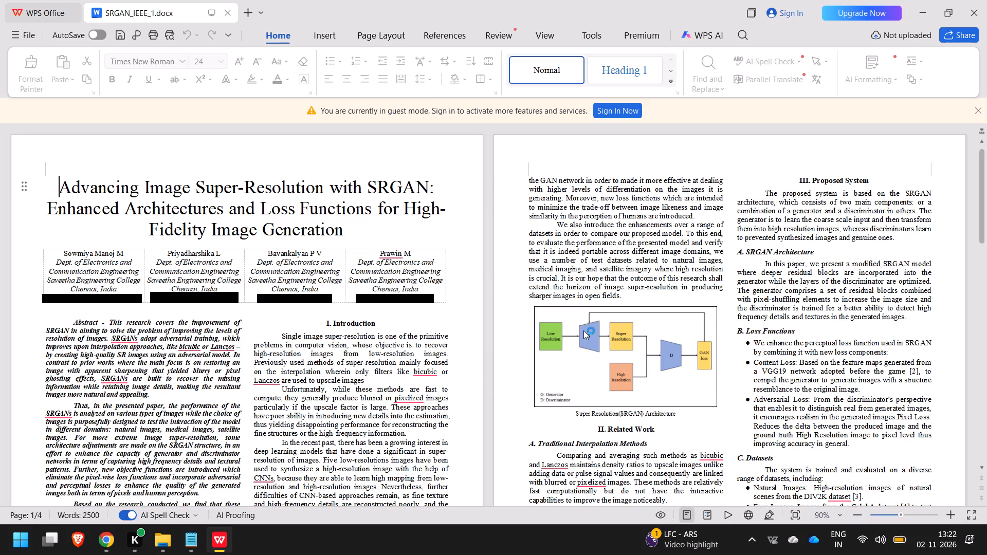
Copy the full paper title from SRGAN_IEEE_1.docx into the Title field of the DRISHTICON-2026 submission form in Chrome, ending it with a period.
left_click_drag(60, 183, 244, 179)
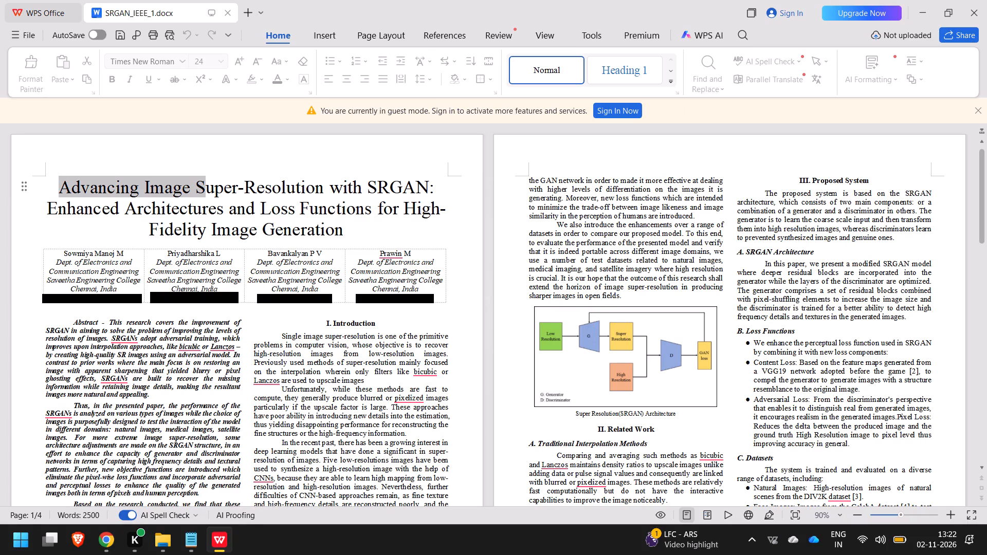
left_click_drag(244, 179, 353, 229)
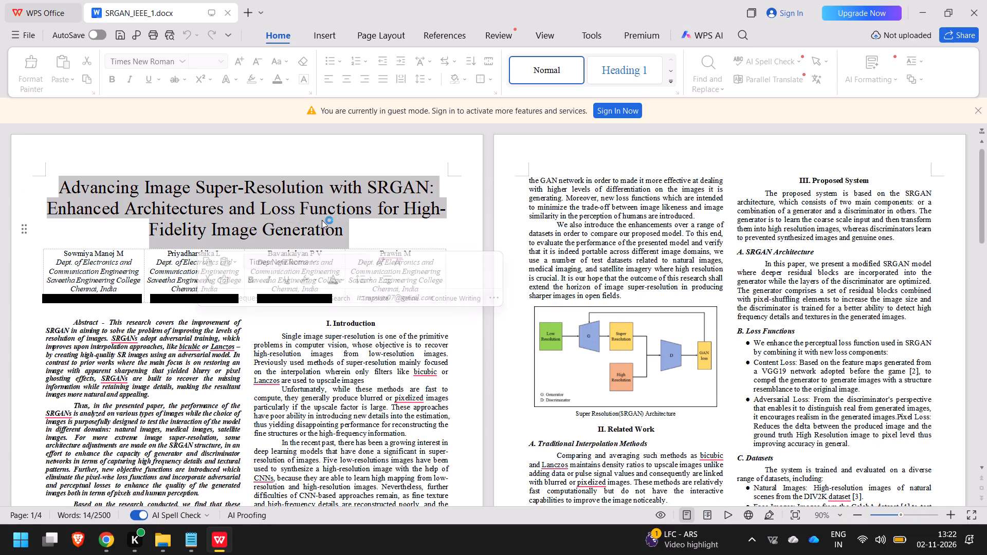
right_click(322, 220)
left_click(336, 239)
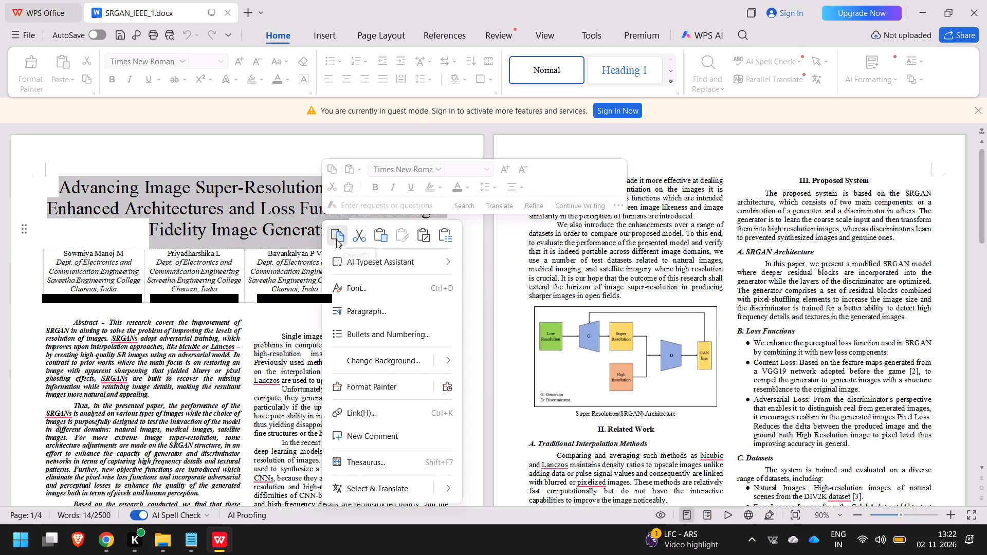
key("alt+Tab")
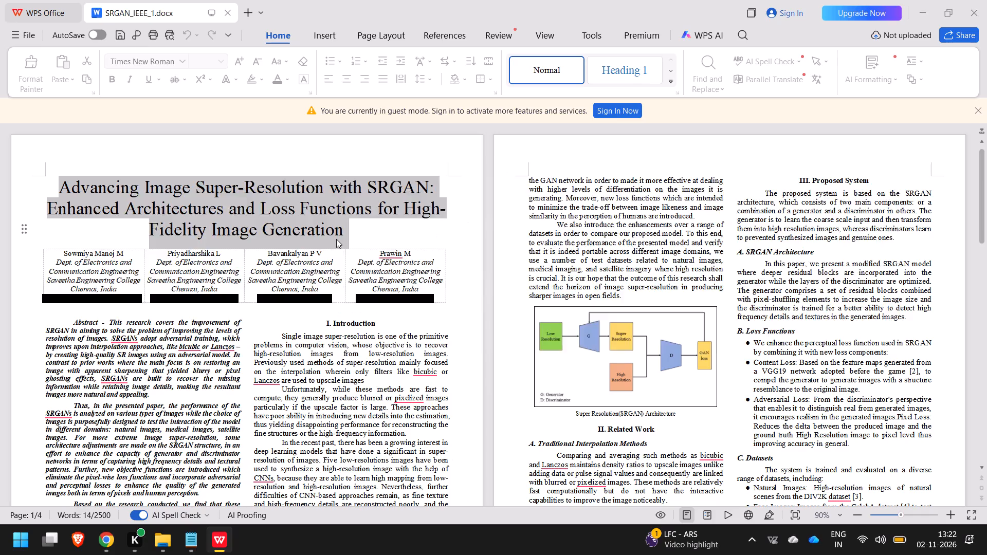
key("alt+Tab")
key("alt+Tab")
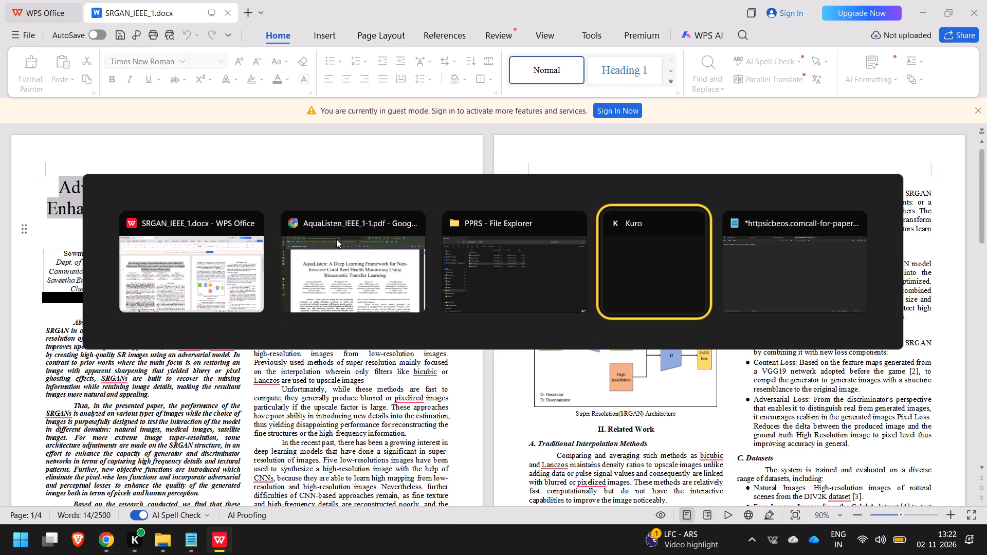
key("alt+Tab")
key("alt+Tab")
key("alt+Tab")
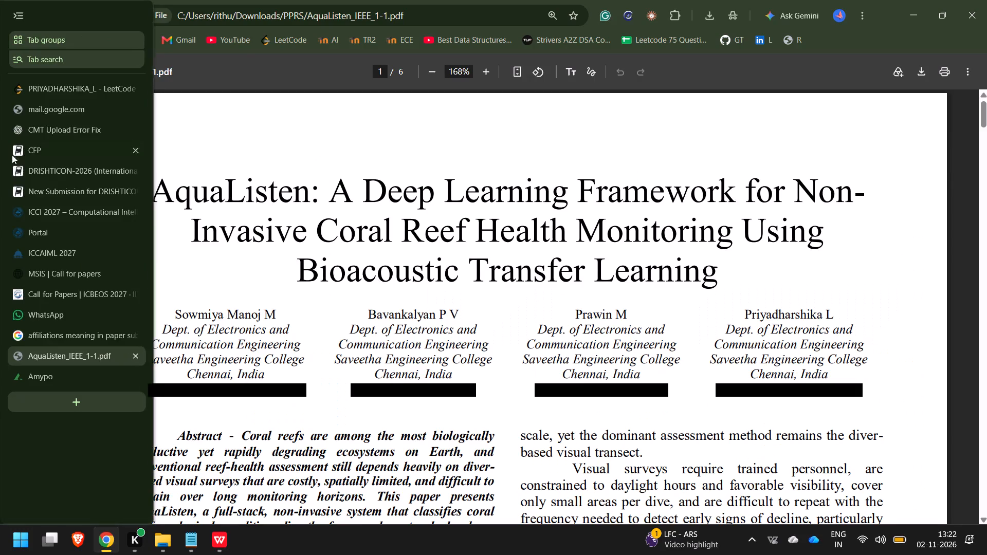
left_click(50, 147)
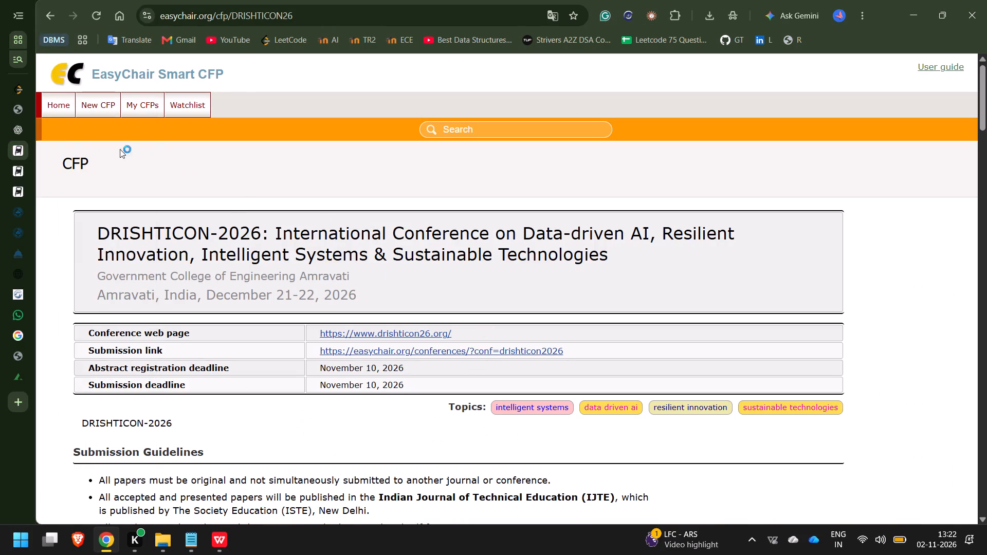
left_click(54, 168)
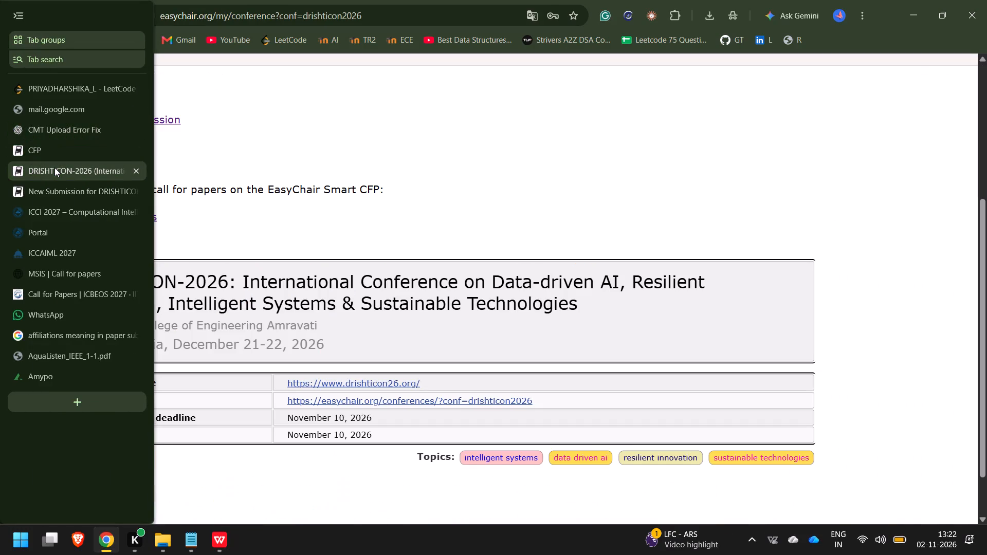
left_click(60, 190)
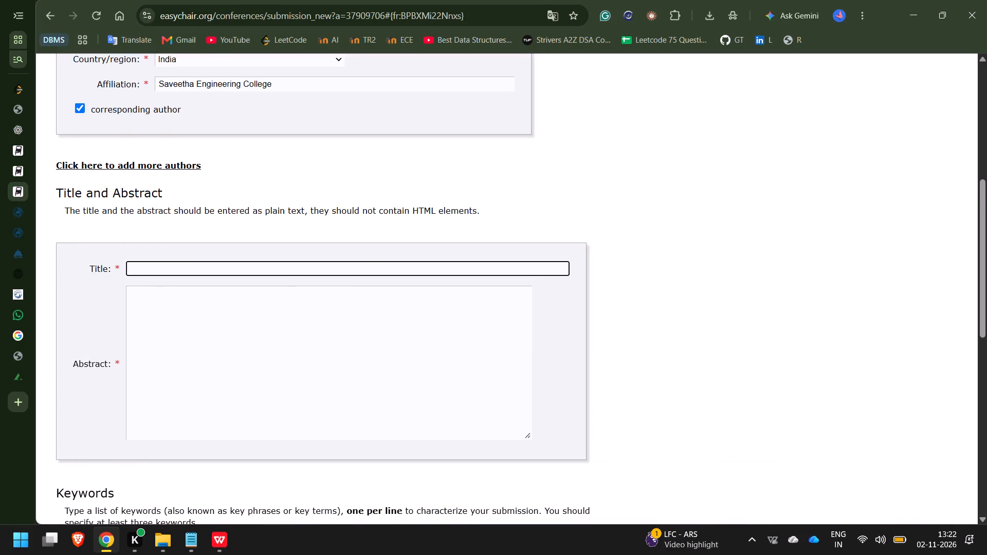
key("ctrl+v")
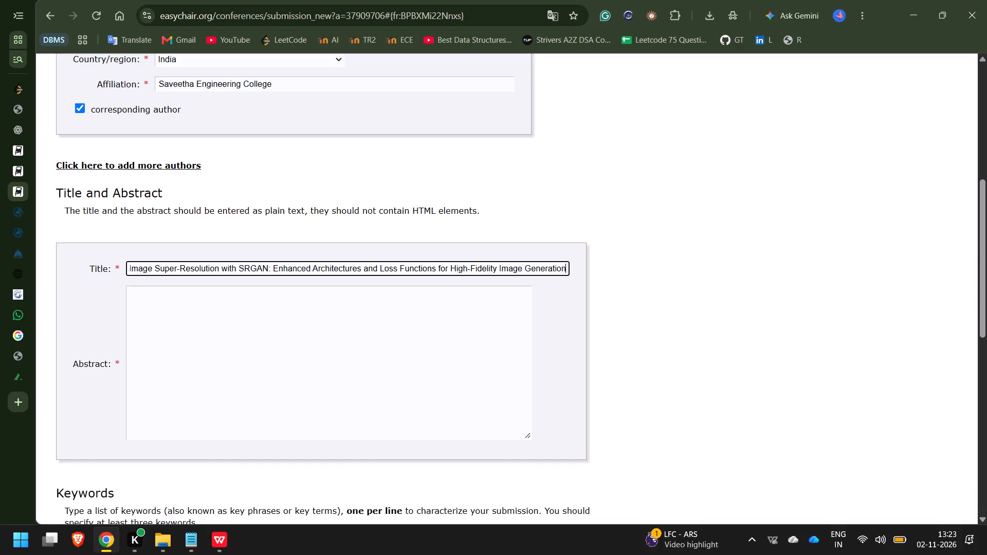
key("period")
scroll(246, 352, "up", 2)
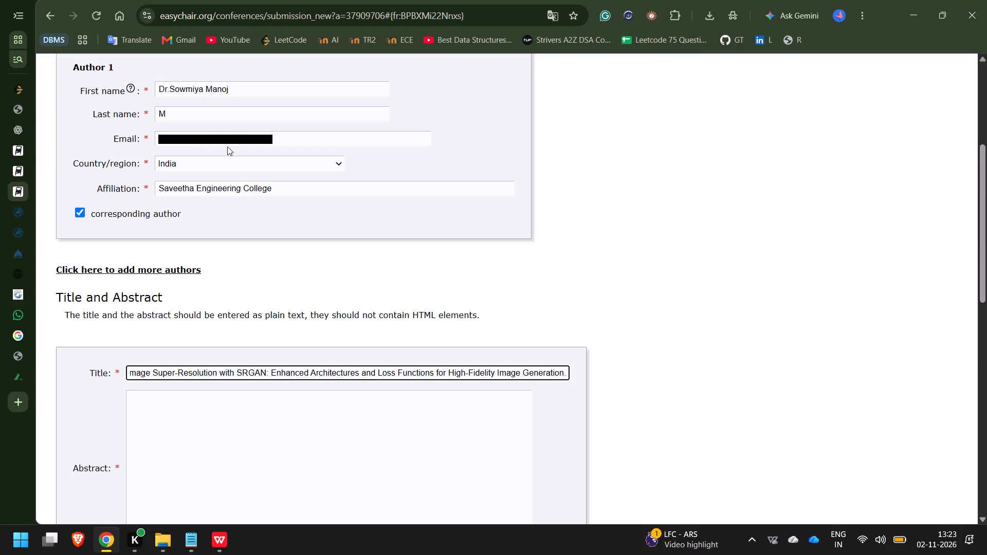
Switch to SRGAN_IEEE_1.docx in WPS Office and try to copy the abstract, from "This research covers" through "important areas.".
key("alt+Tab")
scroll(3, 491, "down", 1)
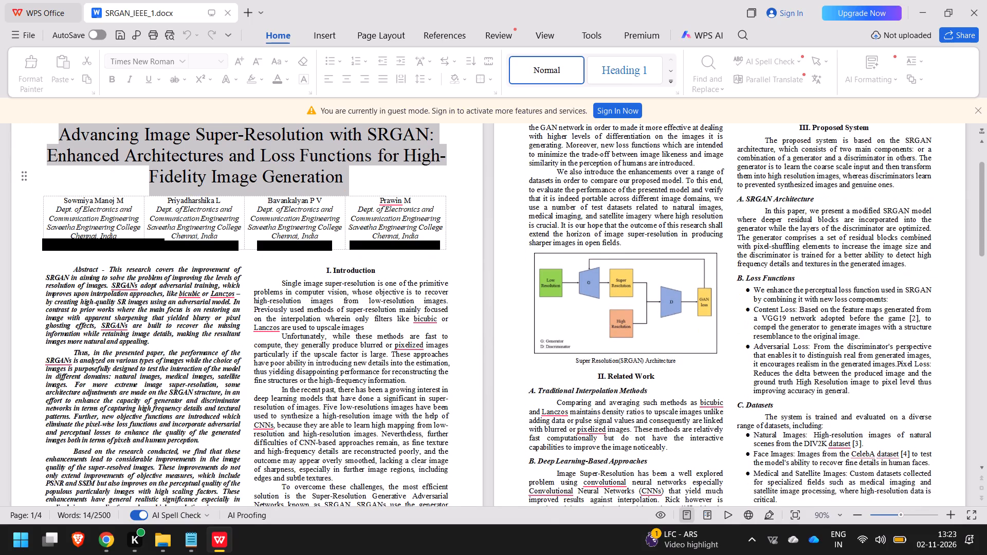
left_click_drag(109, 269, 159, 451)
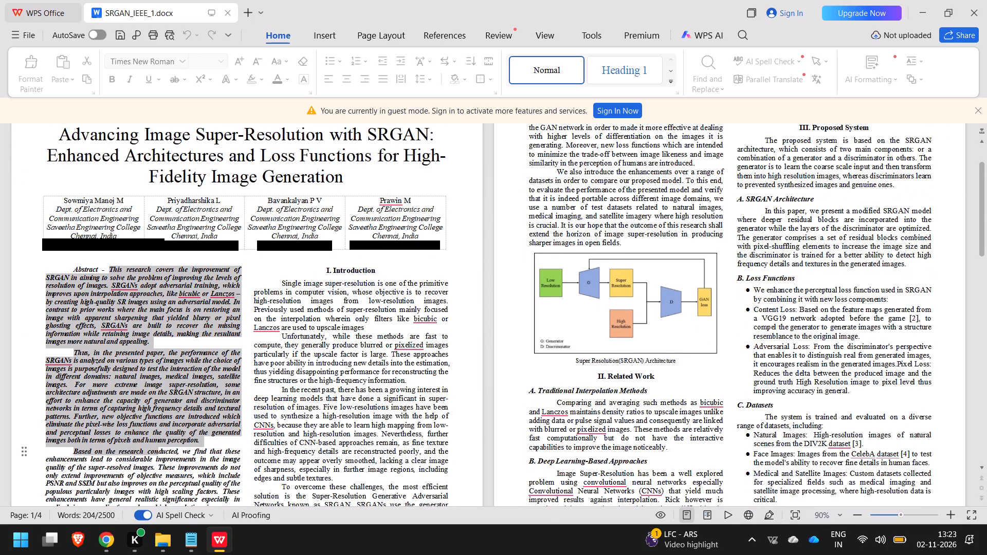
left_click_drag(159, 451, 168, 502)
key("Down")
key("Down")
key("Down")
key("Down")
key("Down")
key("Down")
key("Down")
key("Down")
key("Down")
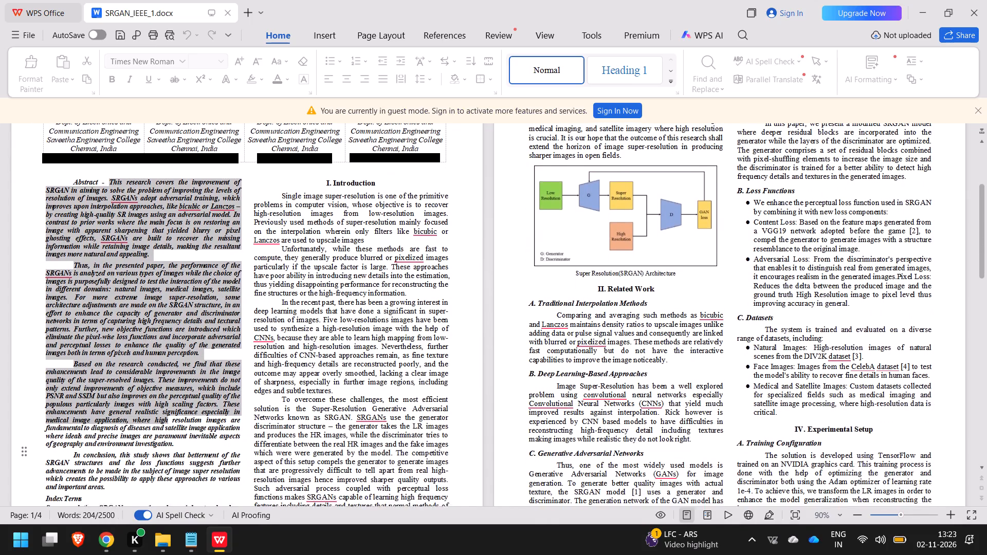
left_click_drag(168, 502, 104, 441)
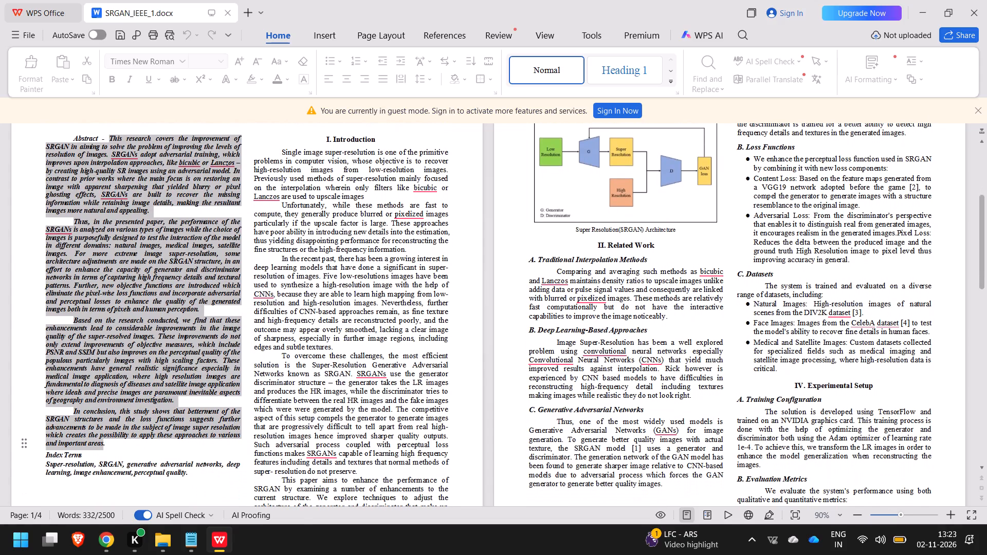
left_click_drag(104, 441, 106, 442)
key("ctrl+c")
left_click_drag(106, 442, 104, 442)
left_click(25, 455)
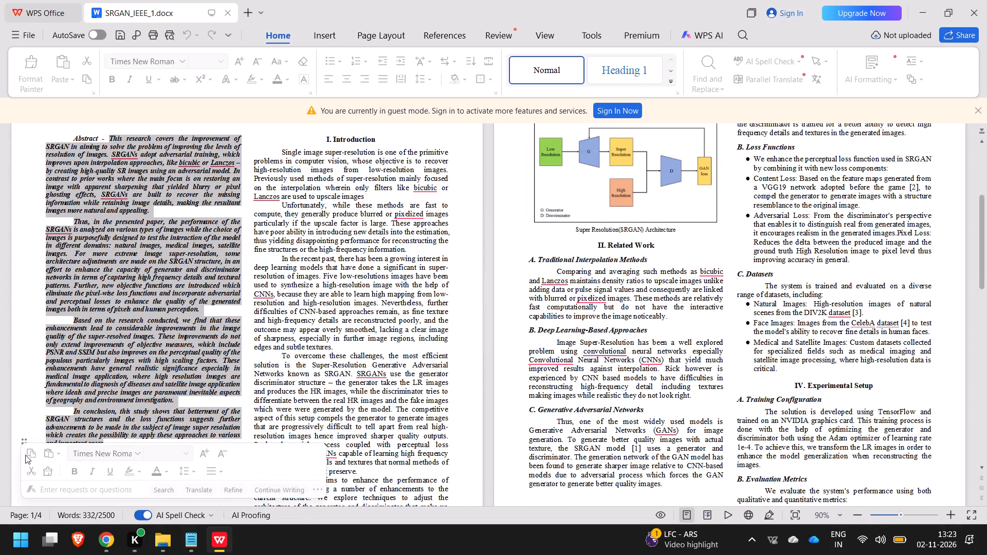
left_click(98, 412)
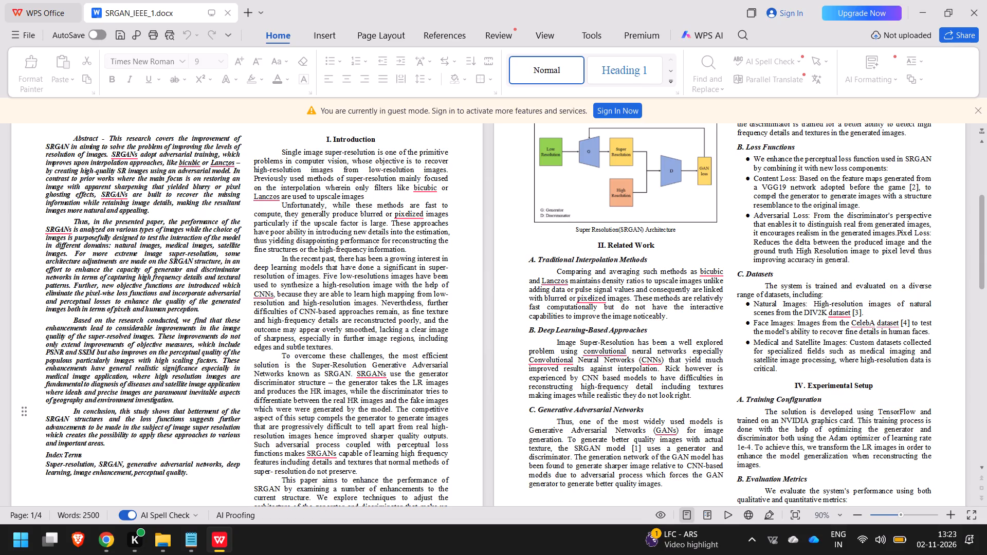
Copy the whole abstract text, without the "Abstract -" label, from SRGAN_IEEE_1.docx into the submission form's Abstract field in Chrome.
left_click_drag(105, 445, 87, 152)
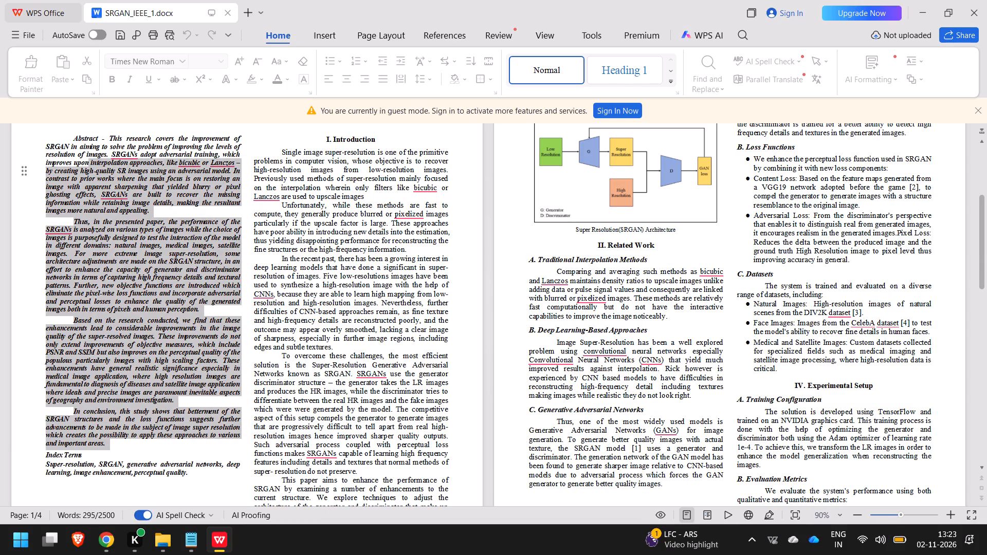
left_click_drag(87, 152, 111, 158)
key("ctrl+c")
right_click(111, 158)
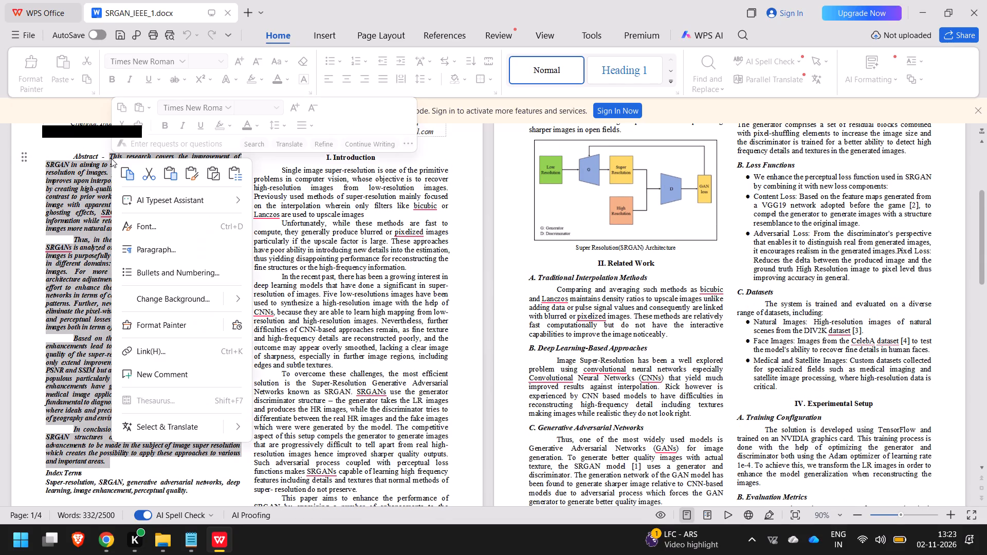
left_click(121, 173)
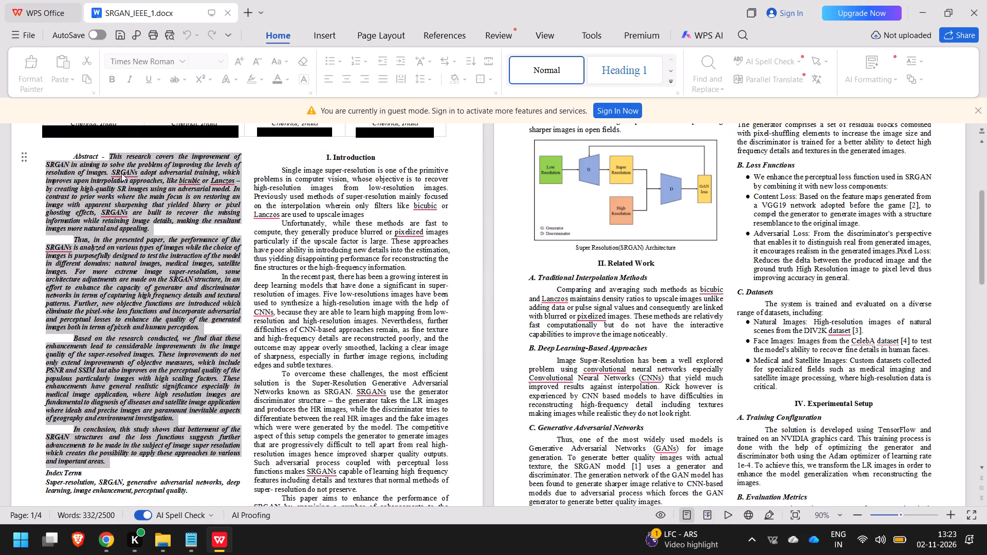
key("alt+Tab")
left_click(178, 452)
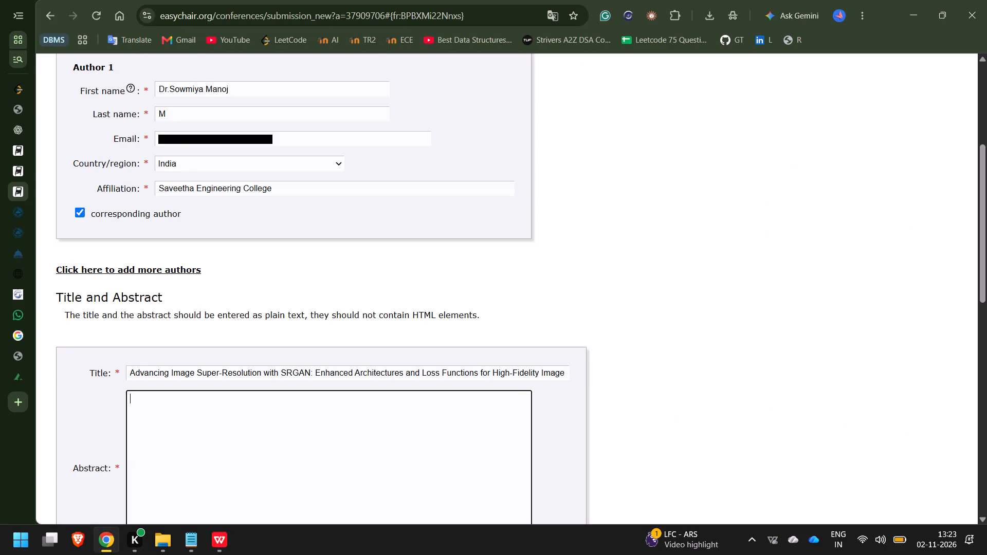
key("ctrl+v")
Select the keyword list under Index Terms in SRGAN_IEEE_1.docx in WPS Office and copy it for the form's Keywords field.
scroll(178, 452, "down", 2)
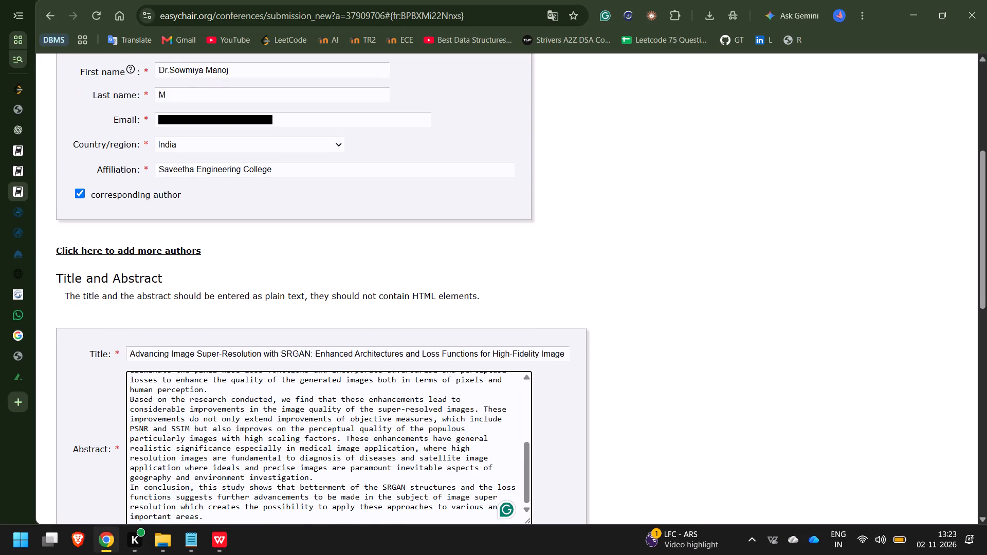
scroll(178, 452, "down", 2)
scroll(658, 336, "down", 4)
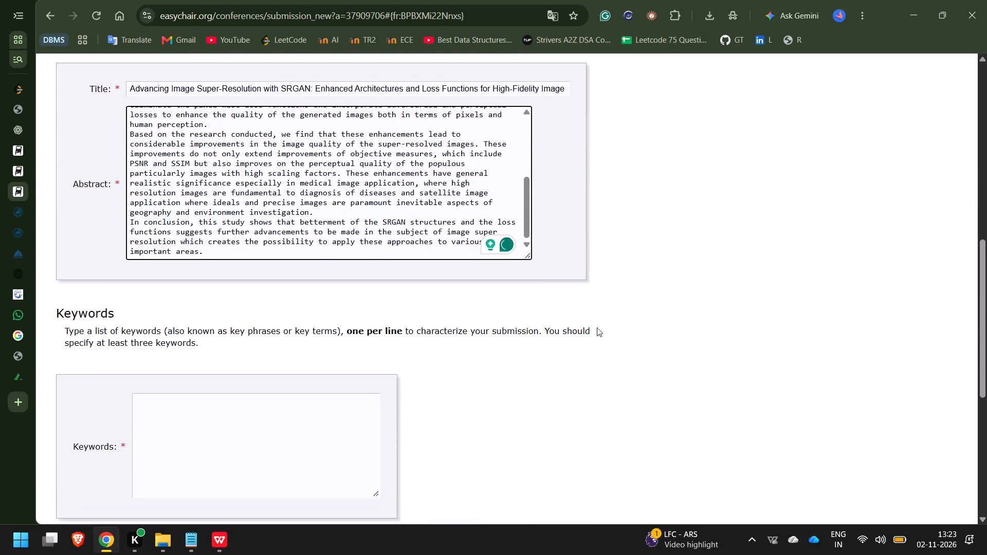
scroll(467, 374, "down", 2)
left_click(315, 344)
key("alt+Tab")
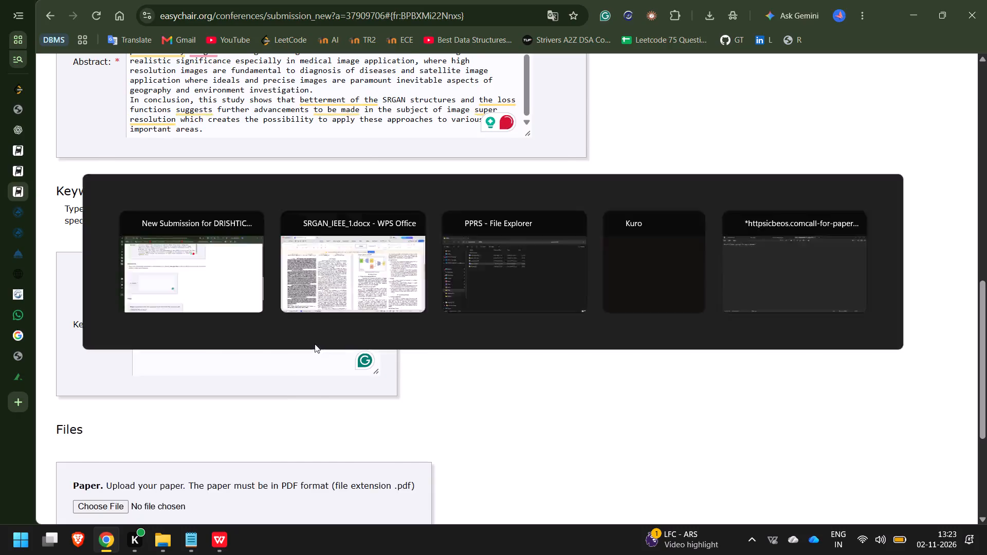
scroll(340, 322, "down", 1)
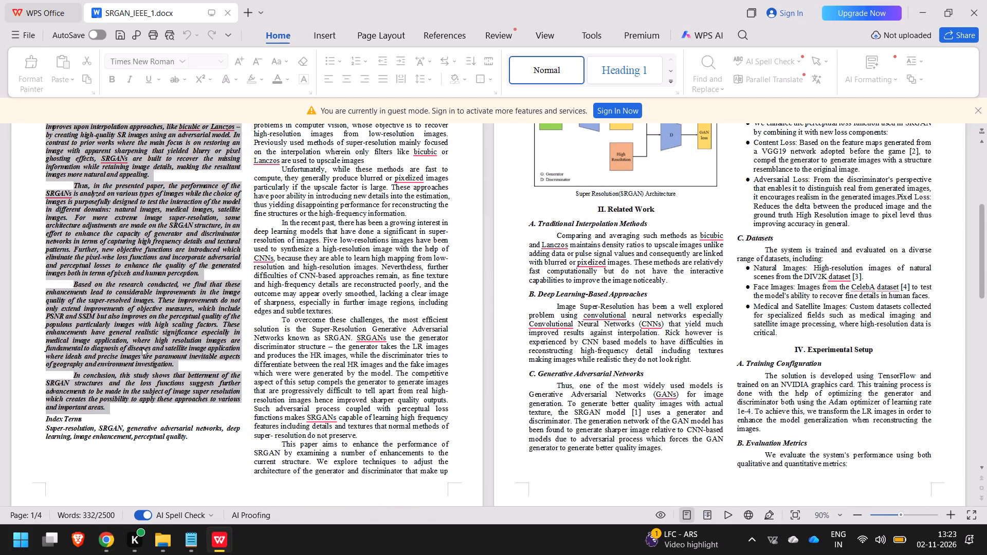
left_click_drag(46, 433, 217, 445)
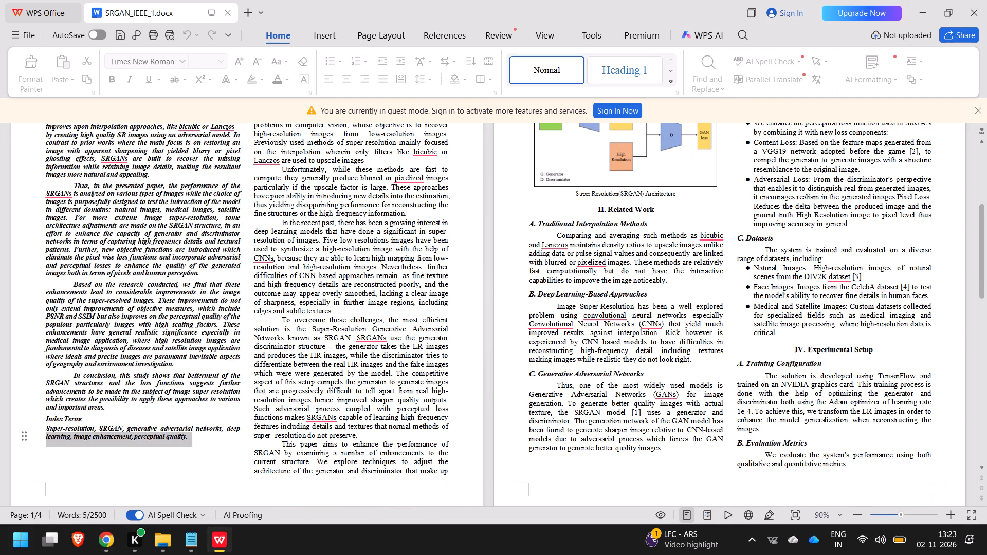
left_click_drag(217, 445, 215, 443)
left_click(215, 443)
scroll(215, 443, "right", 1)
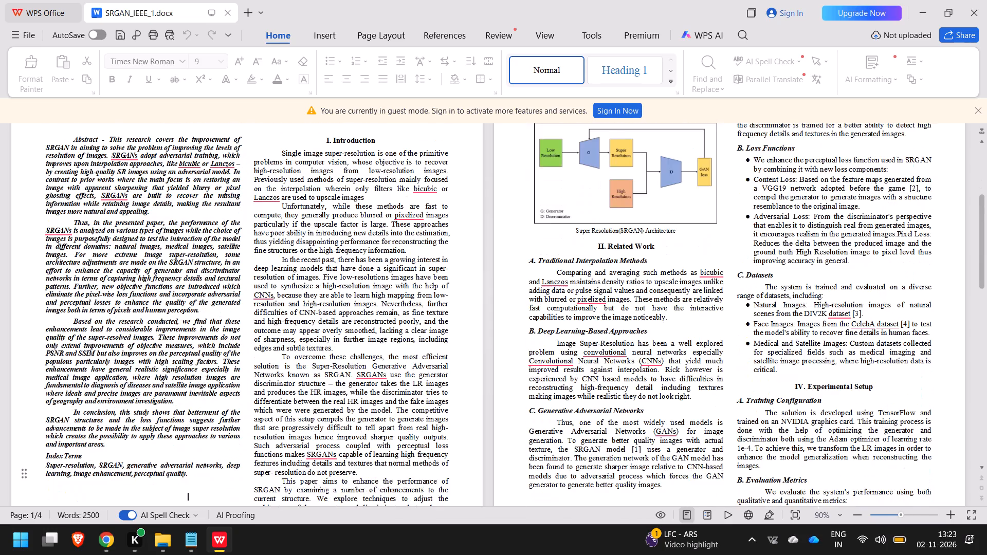
scroll(215, 443, "right", 1)
left_click_drag(193, 468, 36, 461)
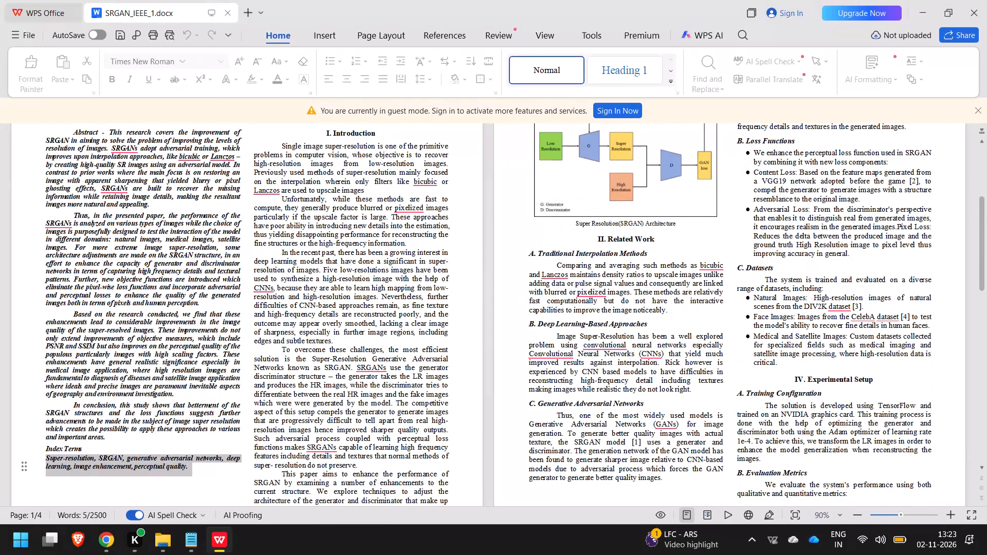
left_click_drag(36, 461, 37, 460)
key("ctrl+c")
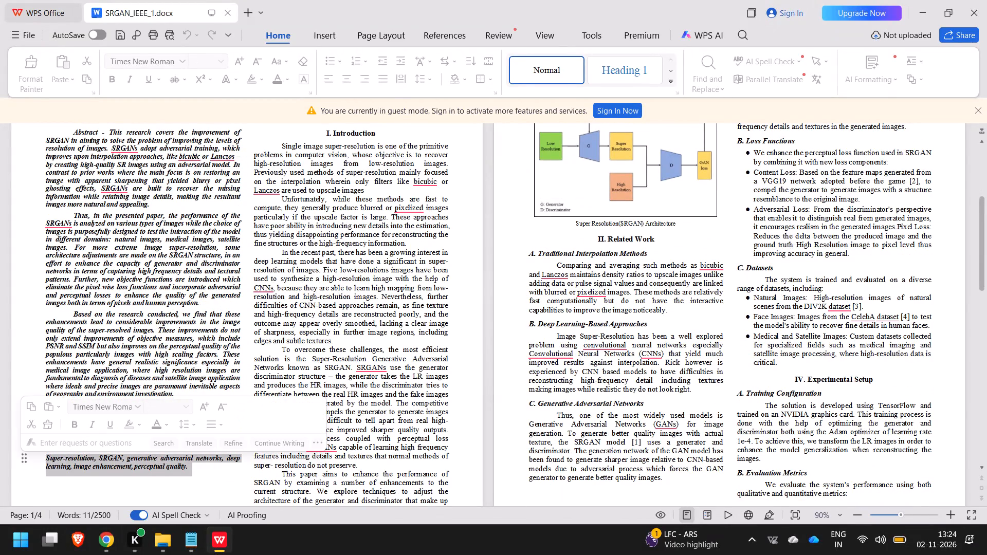
left_click(31, 409)
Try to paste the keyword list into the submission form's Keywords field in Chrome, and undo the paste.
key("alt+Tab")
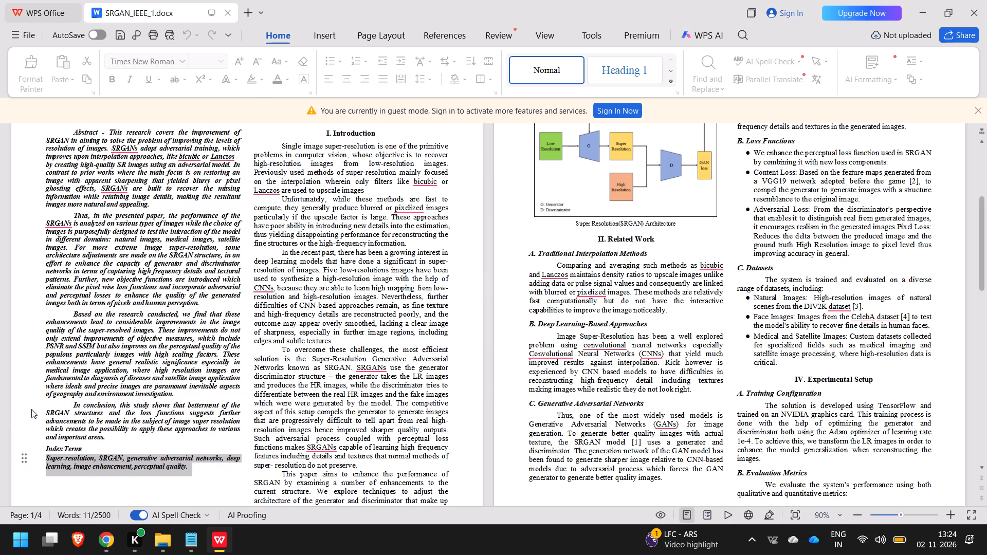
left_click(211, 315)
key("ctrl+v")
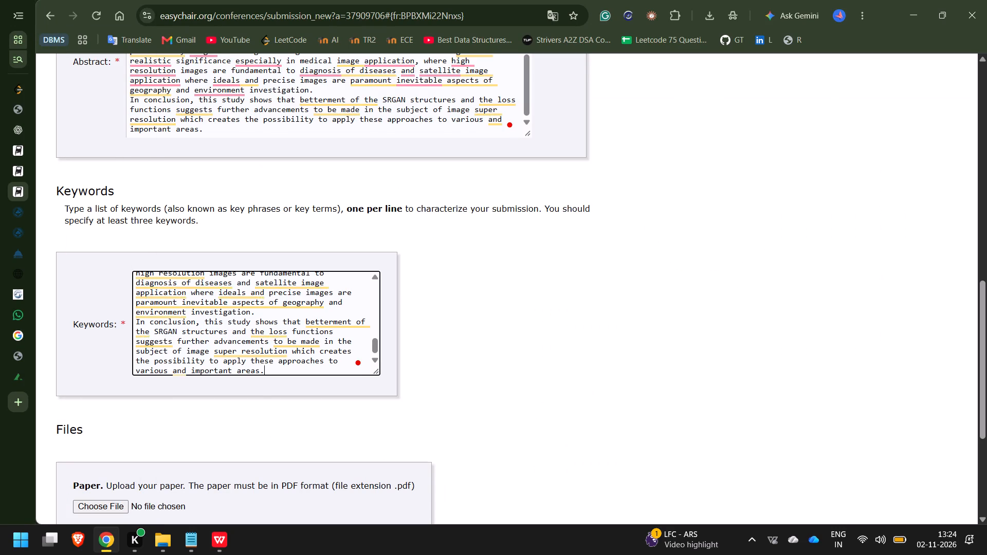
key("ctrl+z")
Copy the selected Index Terms list from SRGAN_IEEE_1.docx in WPS Office again and paste it into the form's Keywords field in Chrome.
key("alt+Tab")
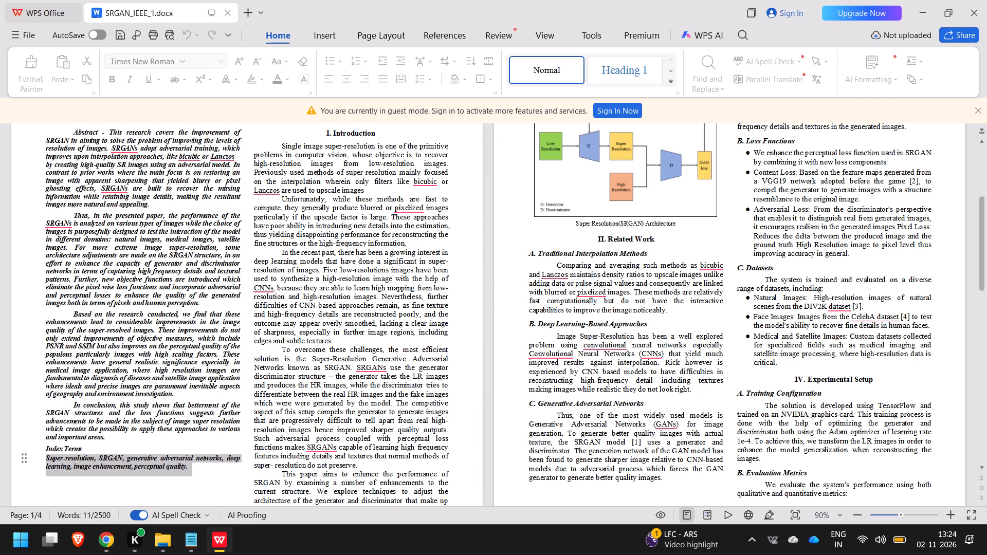
right_click(166, 466)
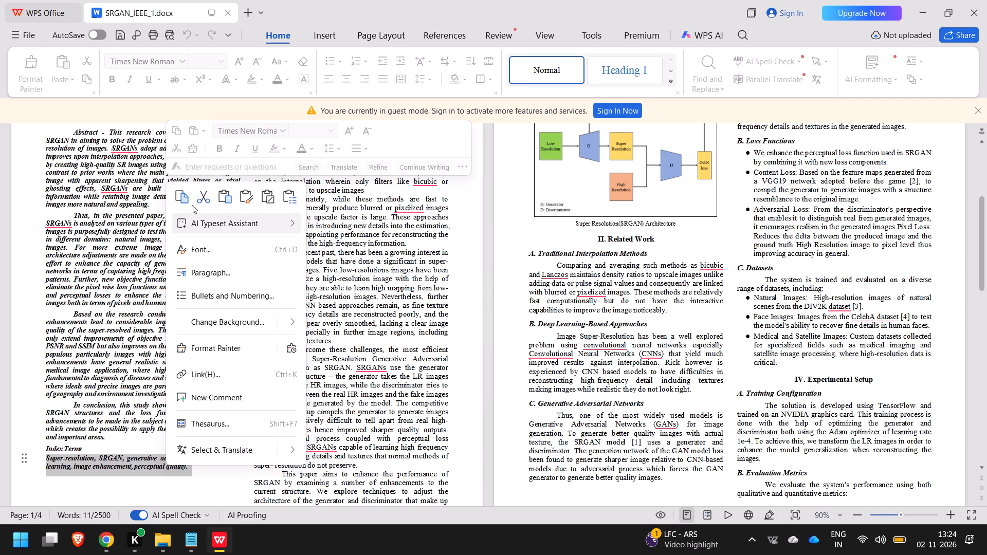
left_click(185, 196)
key("alt+Tab")
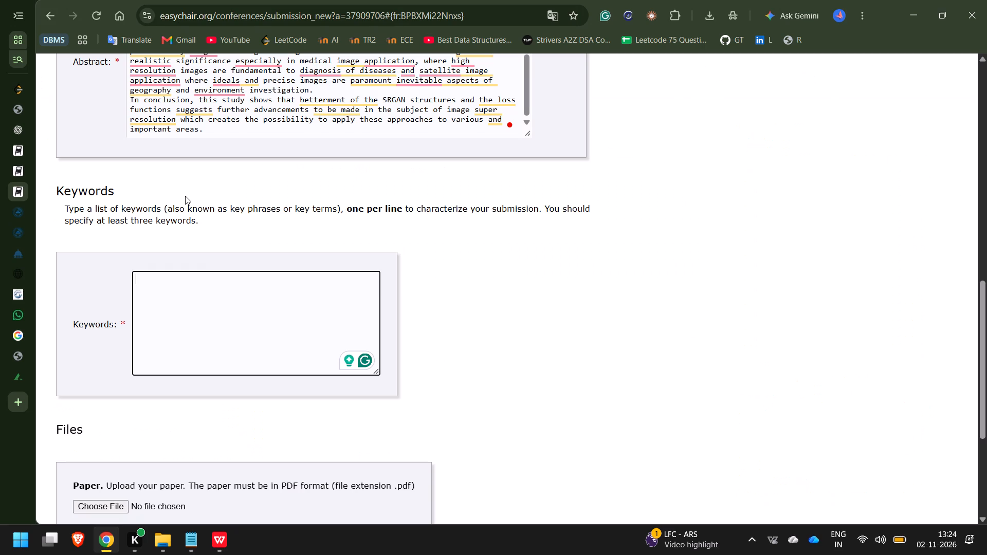
key("ctrl+v")
Attach the PDF AquaListen_IEEE_1-1 from the PPRS folder as the paper file in the submission form.
scroll(216, 319, "down", 2)
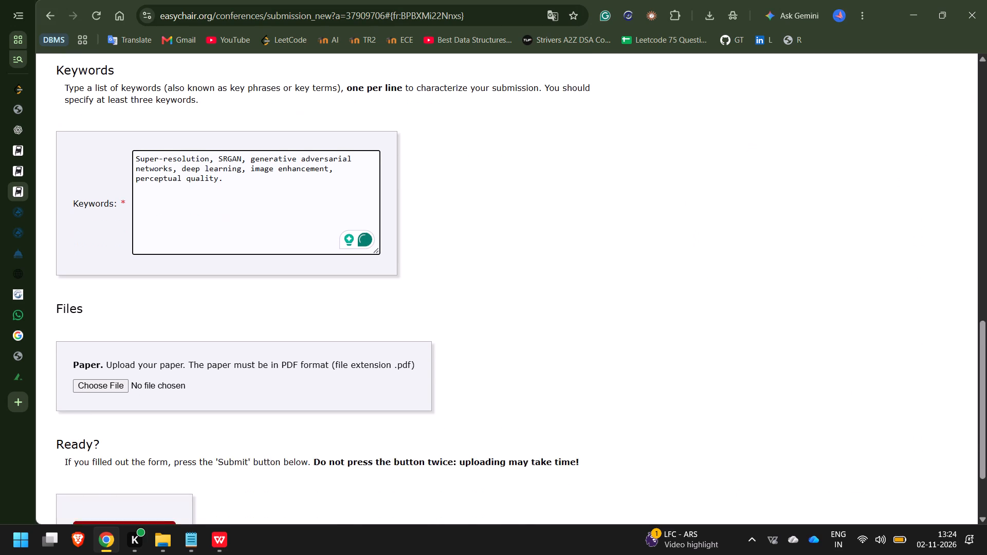
scroll(216, 319, "down", 1)
left_click(108, 344)
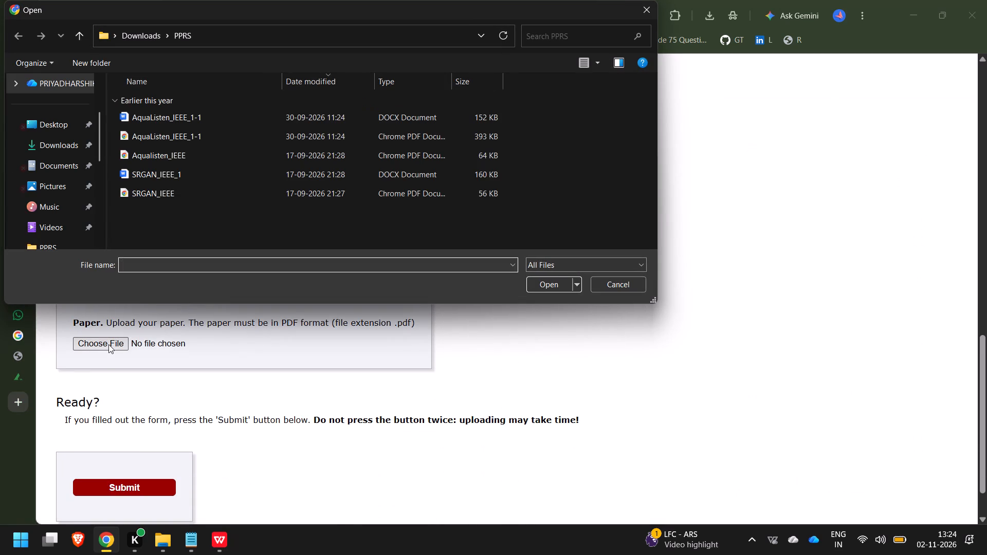
left_click(197, 135)
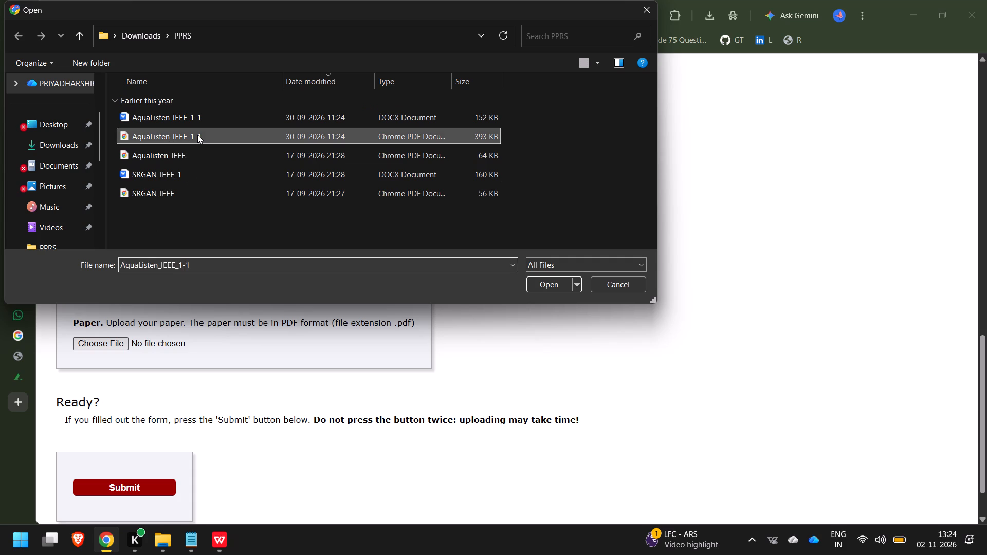
left_click(543, 281)
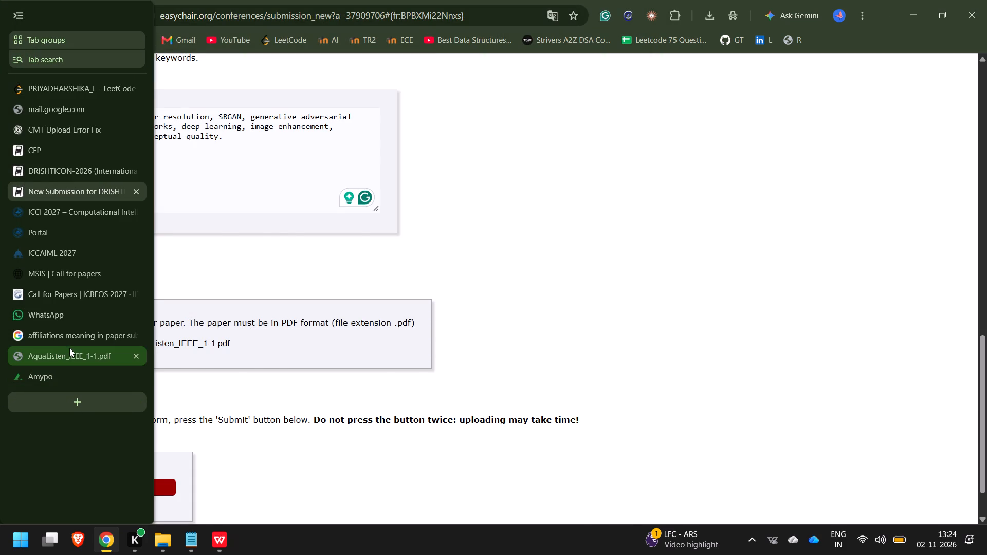
Check which paper the open AquaListen_IEEE_1-1.pdf contains, and return to the DRISHTICON-2026 submission form.
left_click(69, 348)
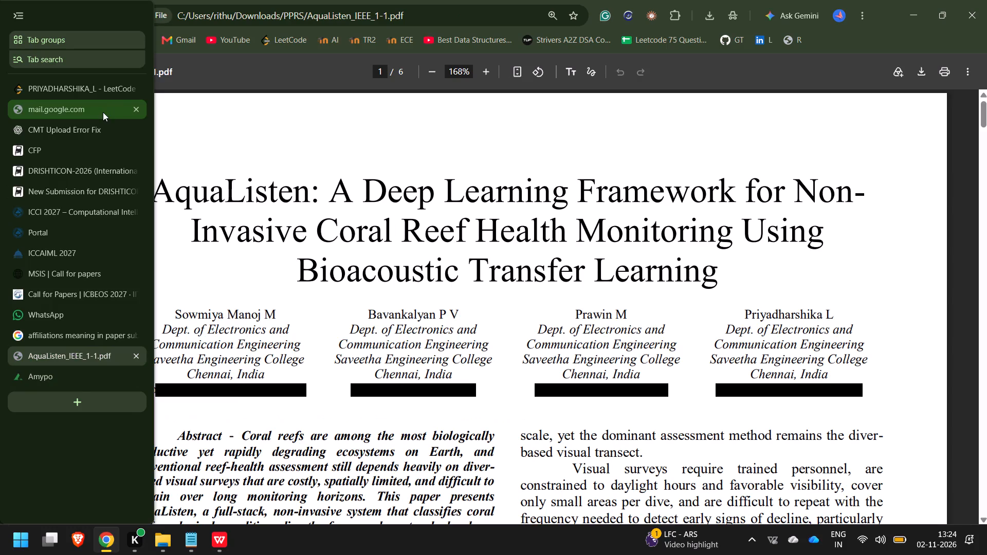
left_click(73, 187)
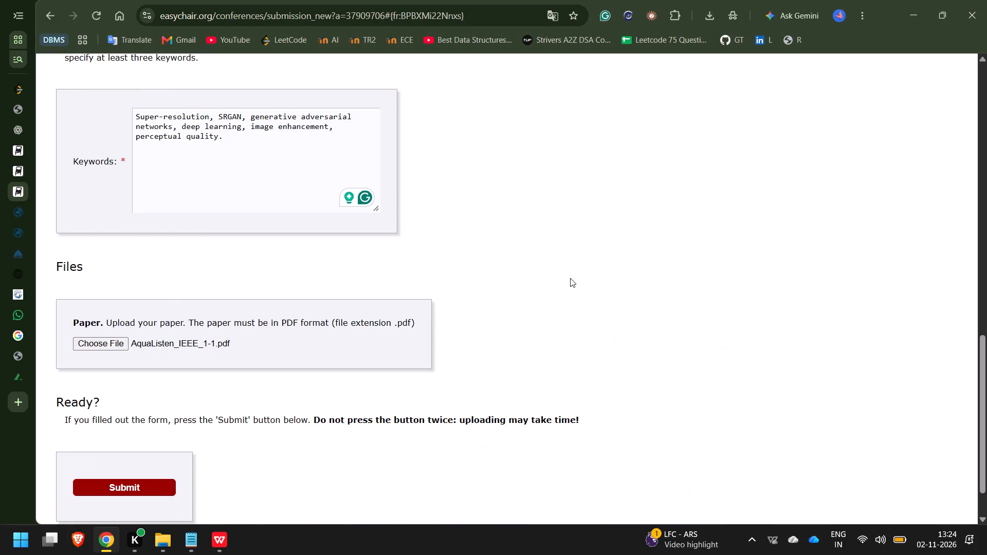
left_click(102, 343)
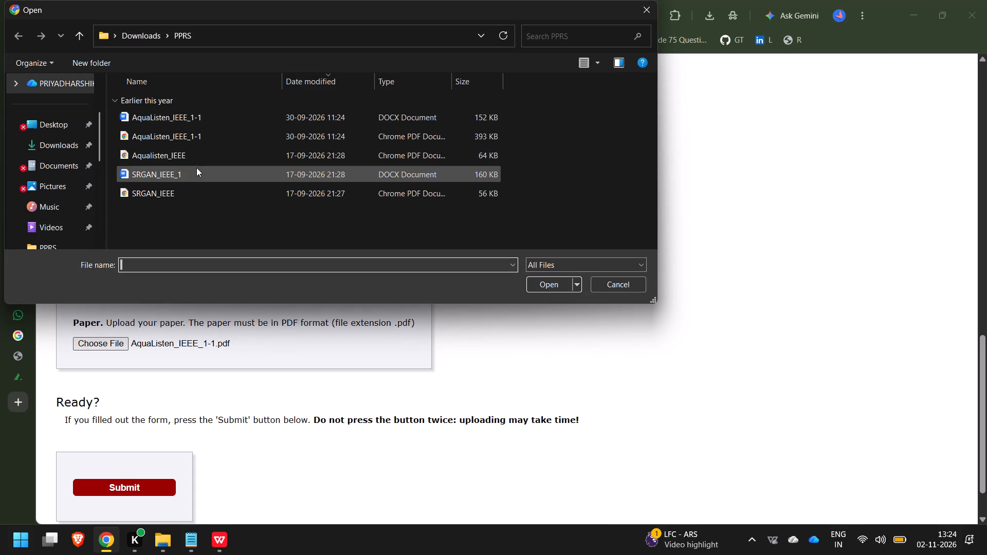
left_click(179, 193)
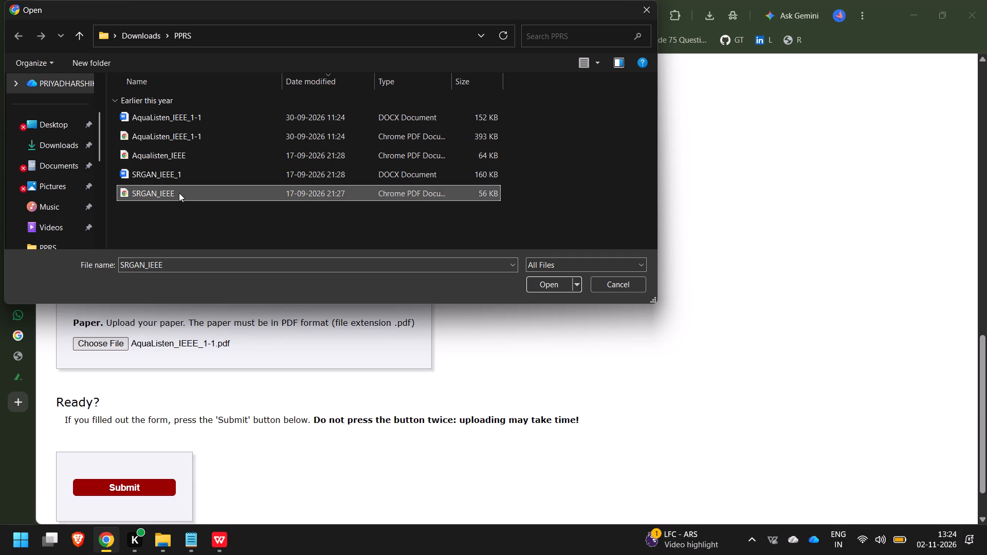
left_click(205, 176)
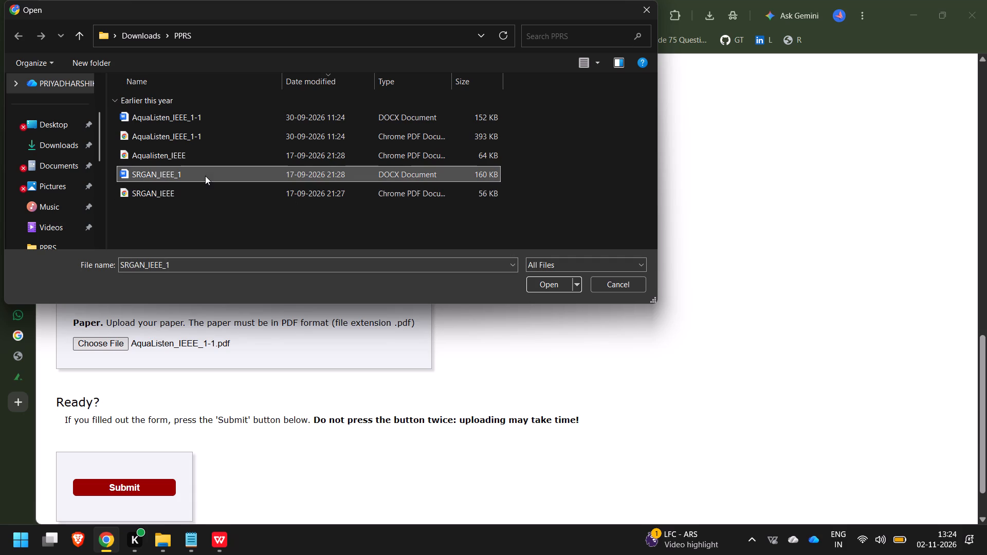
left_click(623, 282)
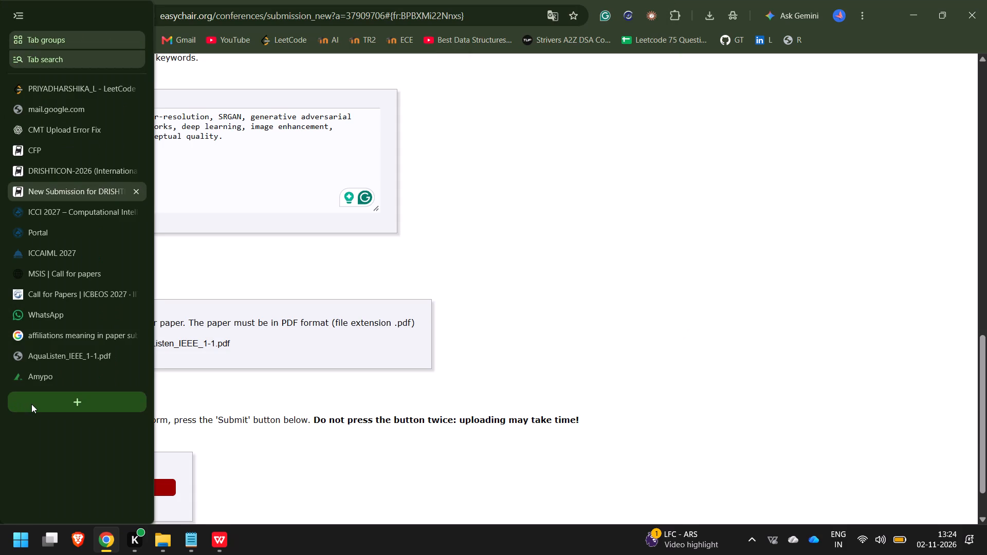
Search Google for "word to pdf" in a new browser tab and open iLovePDF's Word to PDF converter.
left_click(32, 403)
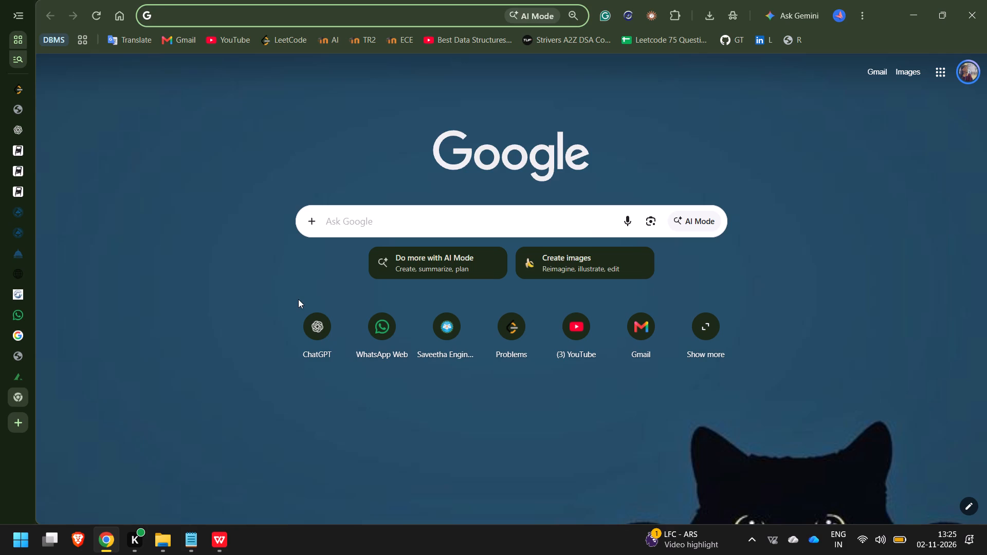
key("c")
key("BackSpace")
key("BackSpace")
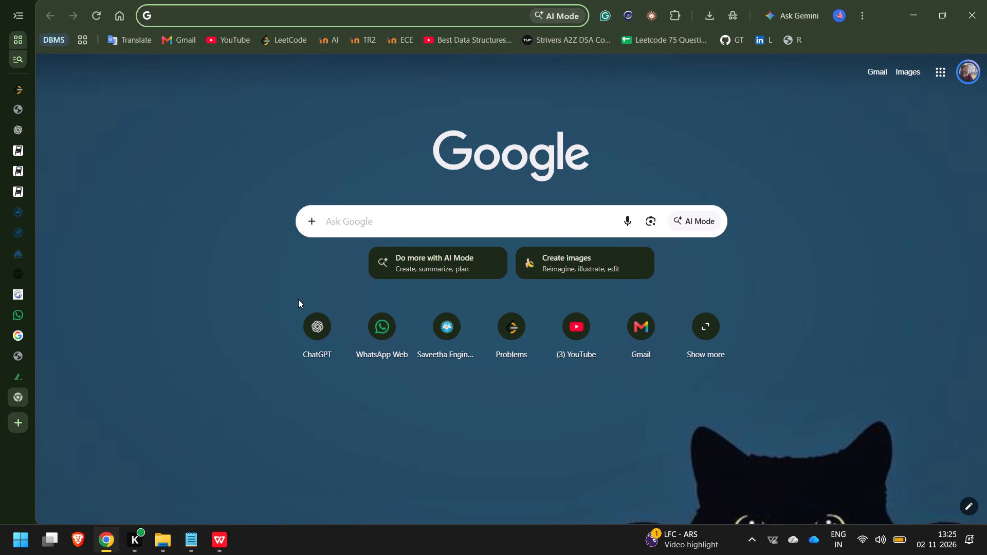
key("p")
key("BackSpace")
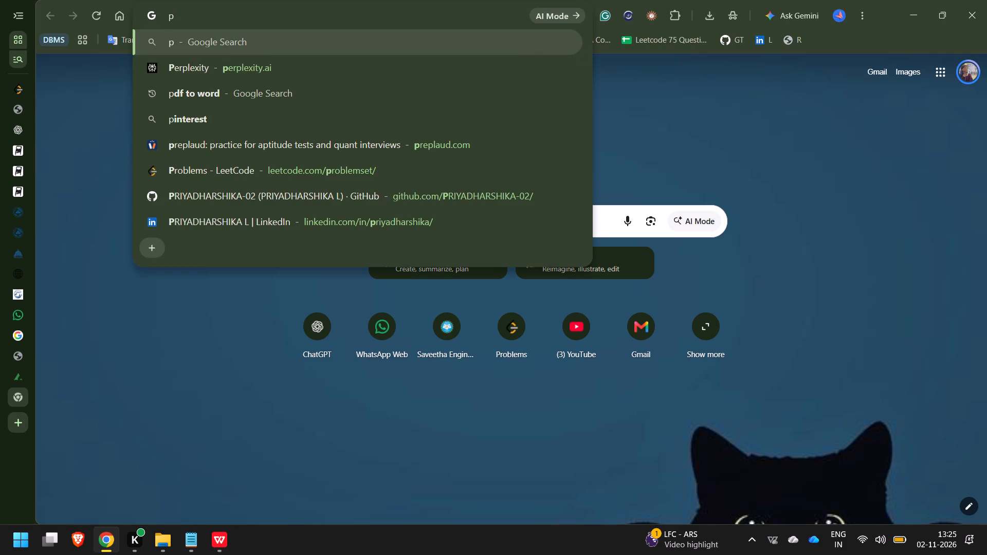
key("BackSpace")
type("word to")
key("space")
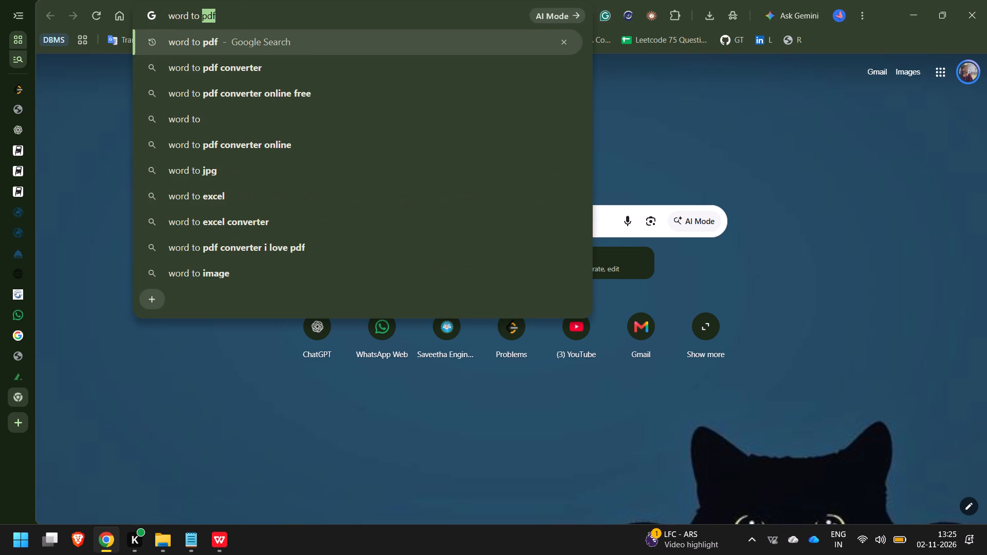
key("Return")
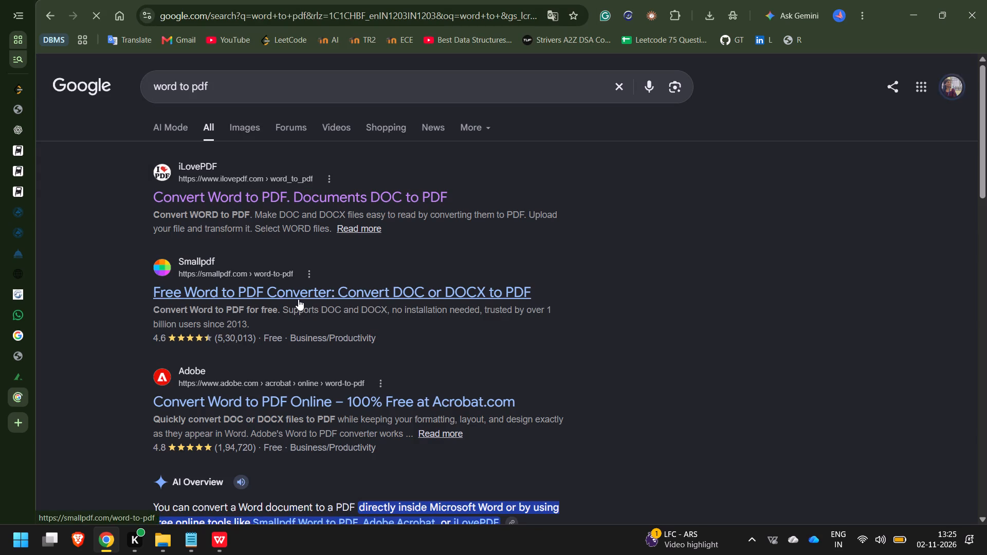
left_click(280, 192)
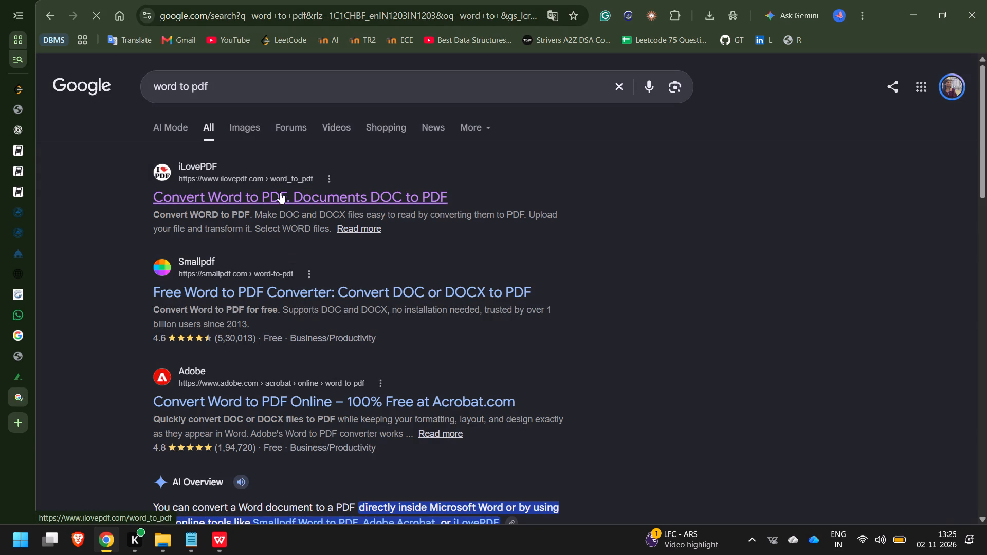
Switch to WPS Office and close it along with the SRGAN_IEEE_1.docx document.
left_click(224, 541)
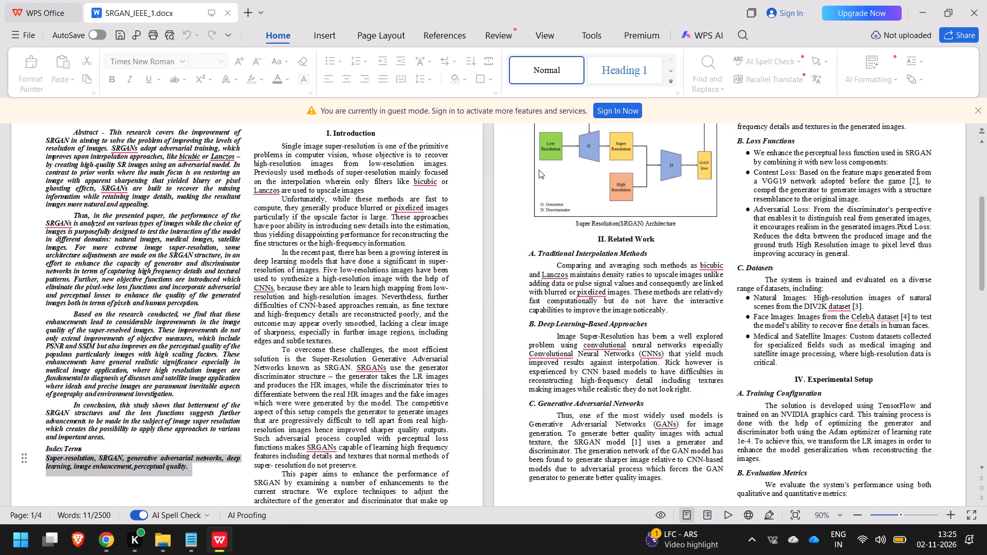
left_click(967, 6)
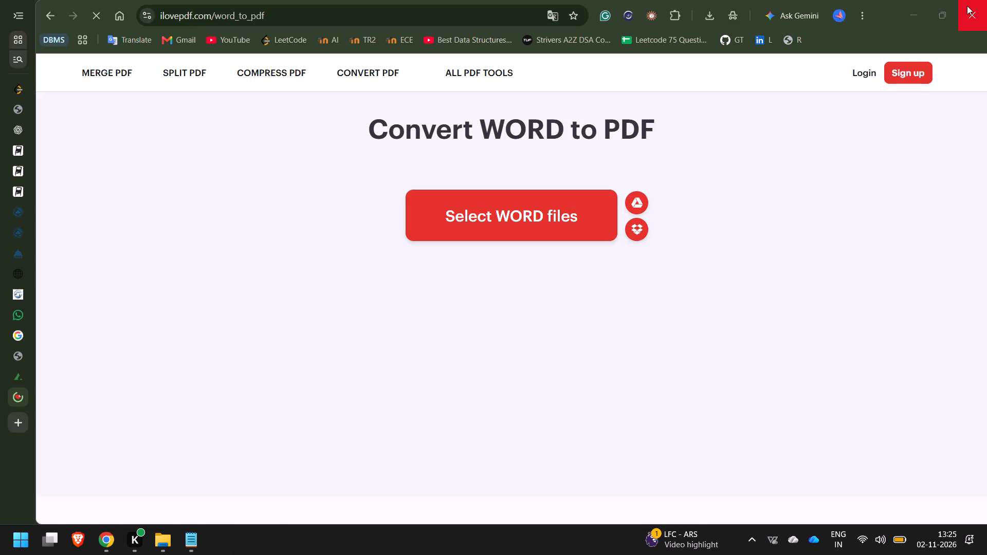
Upload SRGAN_IEEE_1.docx from the PPRS folder to iLovePDF in Chrome and convert it to PDF.
left_click(500, 207)
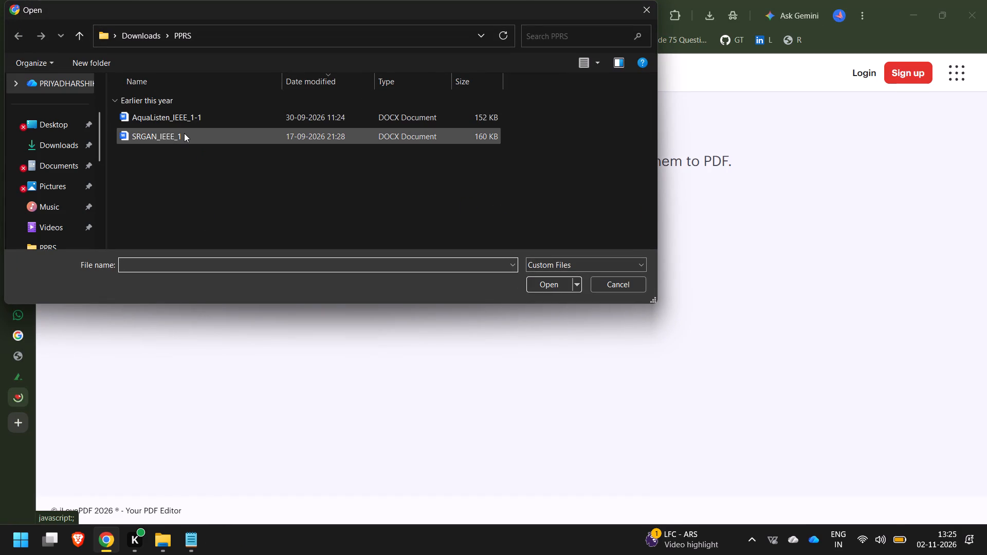
left_click(184, 133)
left_click_drag(184, 133, 492, 268)
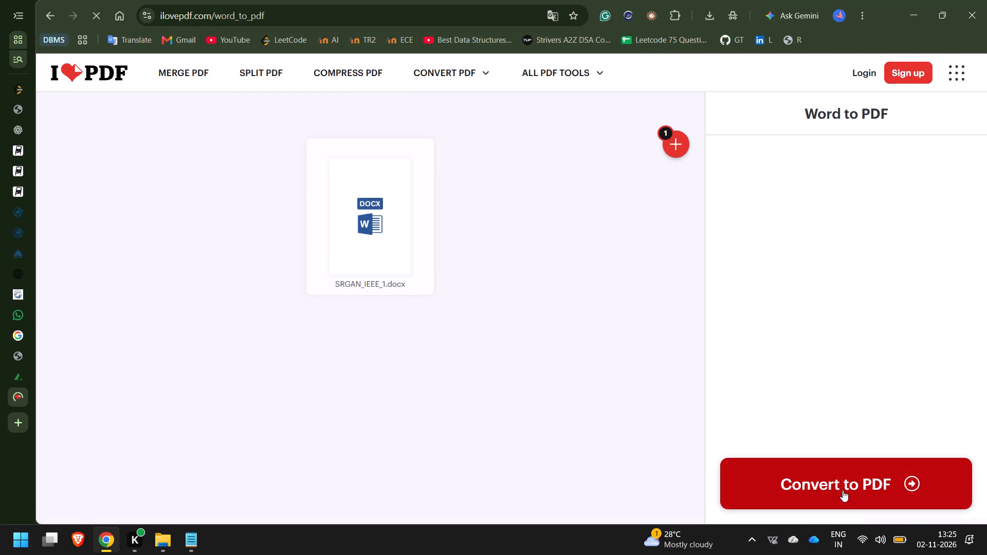
left_click(860, 487)
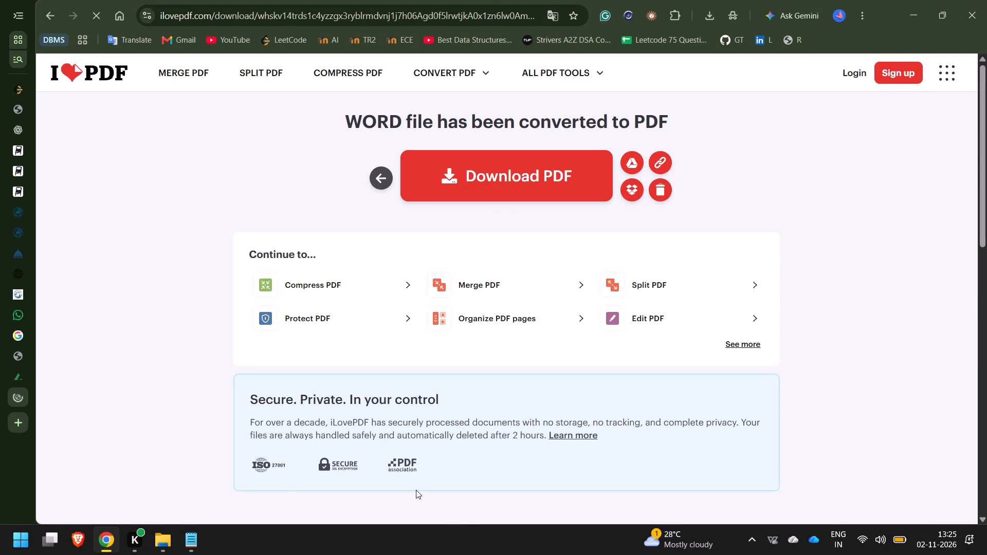
Check the SRGAN_IEEE PDF in the PPRS folder, delete the file and close its browser tab.
left_click(171, 545)
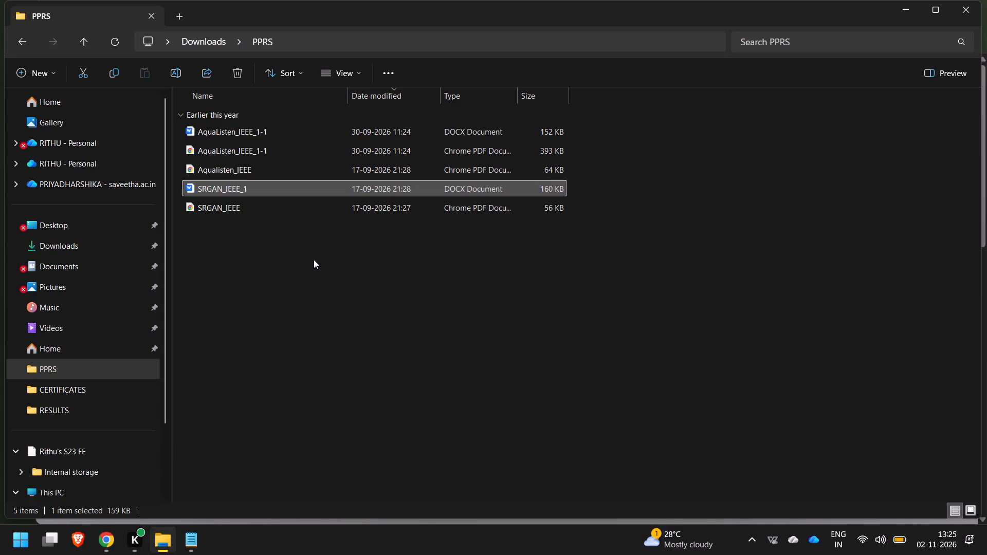
double_click(212, 207)
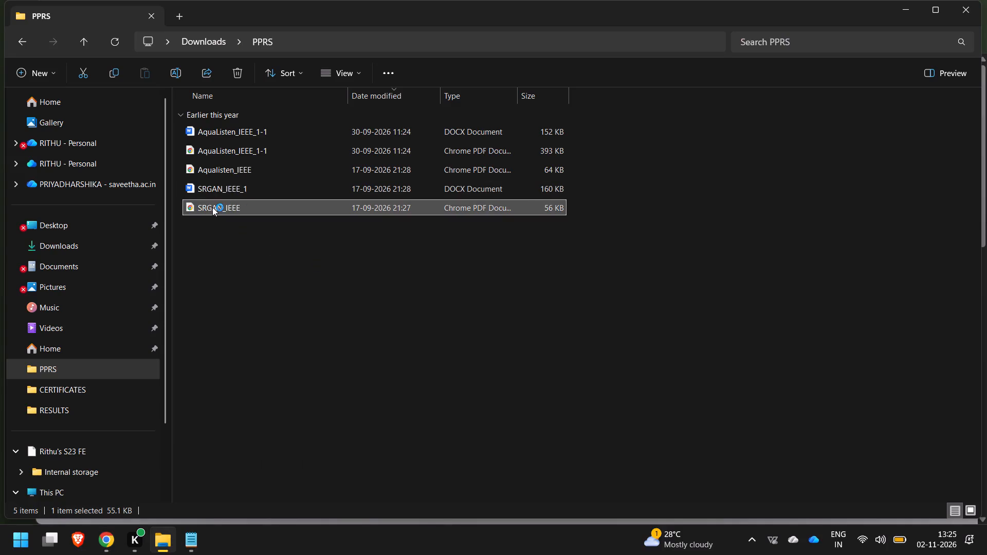
key("alt+Tab")
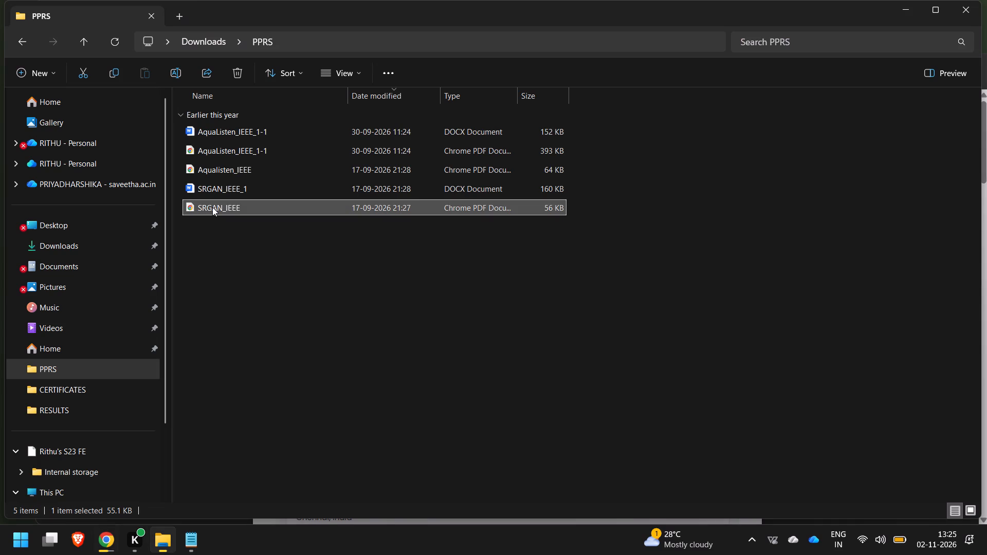
left_click(239, 71)
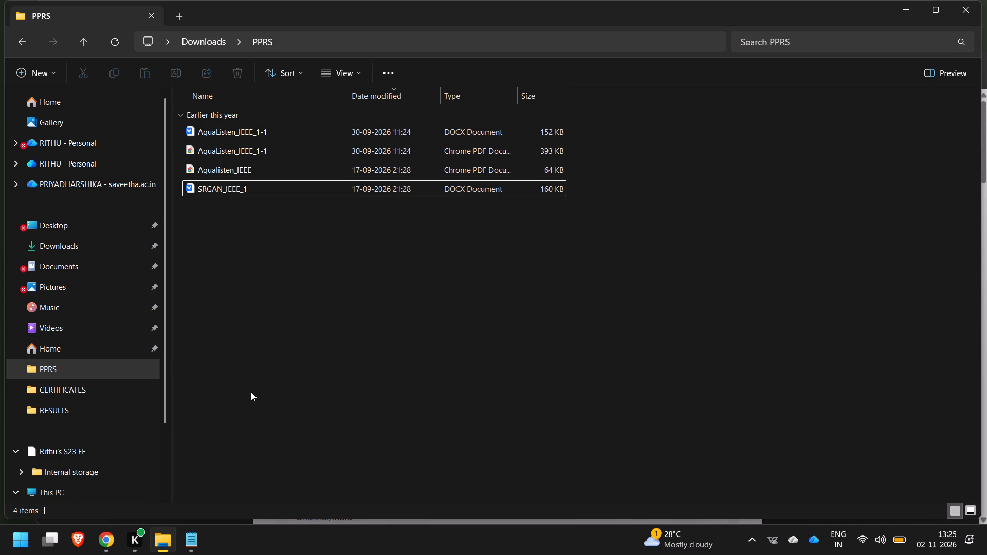
key("alt+Tab")
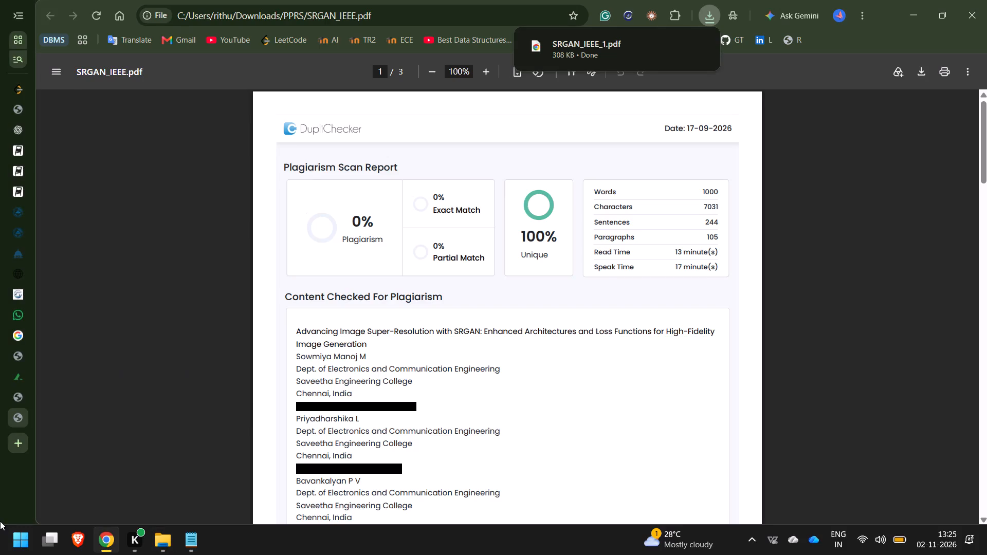
left_click(134, 418)
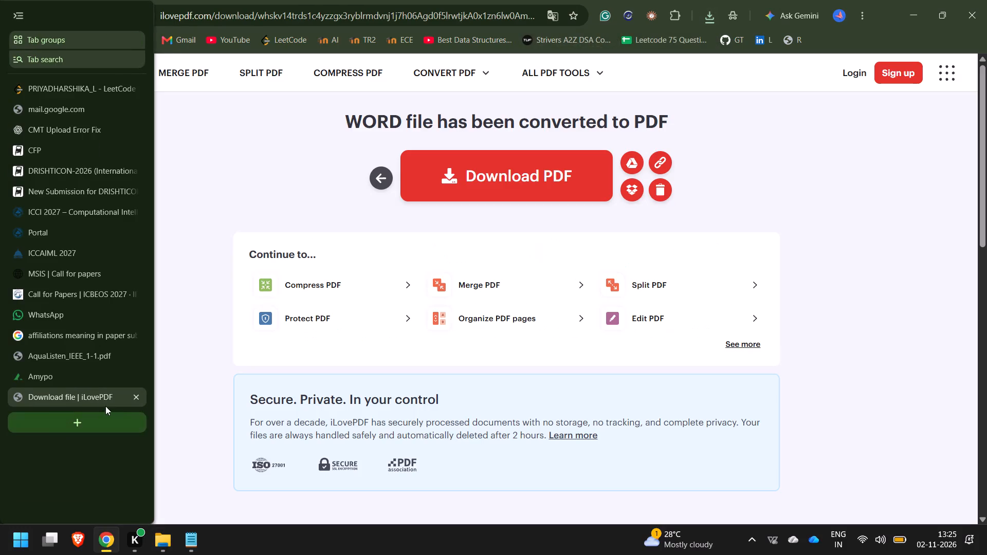
Locate the downloaded SRGAN_IEEE_1.pdf in the Downloads folder and open it to check the converted paper.
left_click(717, 15)
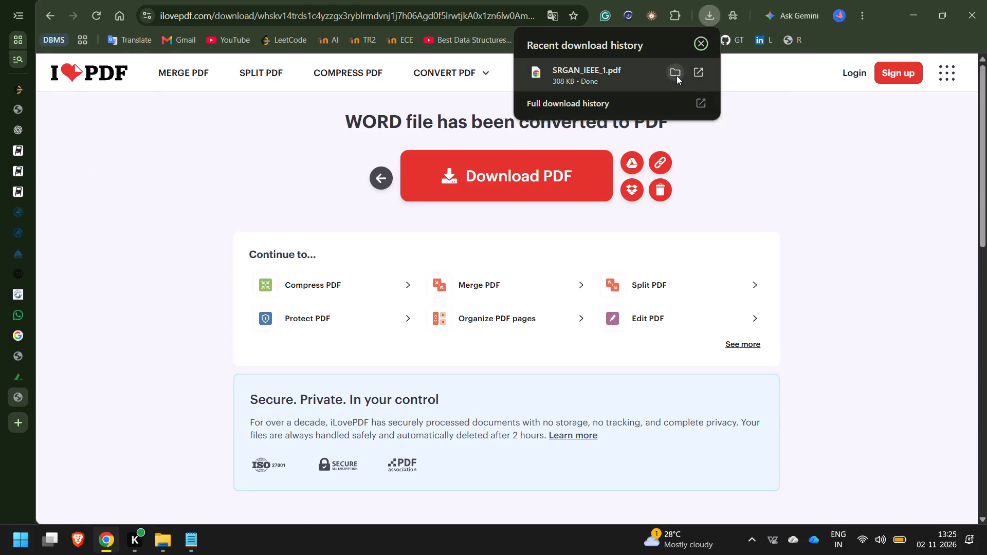
left_click(677, 76)
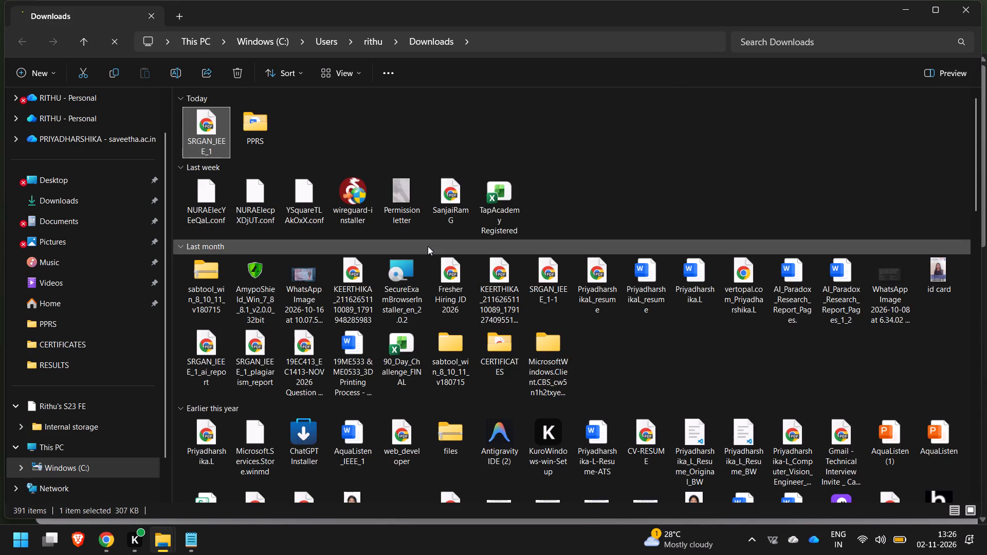
triple_click(221, 134)
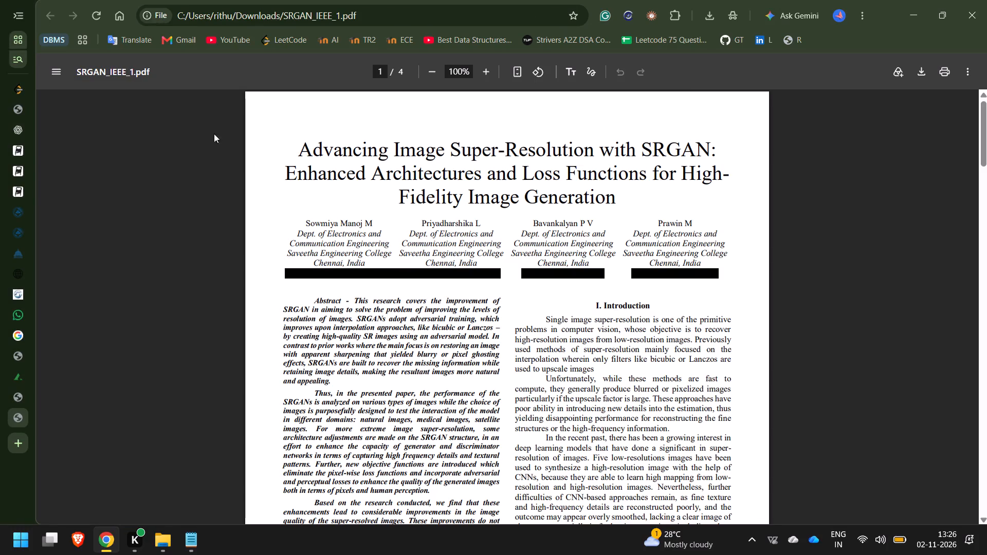
Return to the DRISHTICON-2026 submission form and replace the paper file with SRGAN_IEEE_1.pdf from Downloads.
left_click(50, 395)
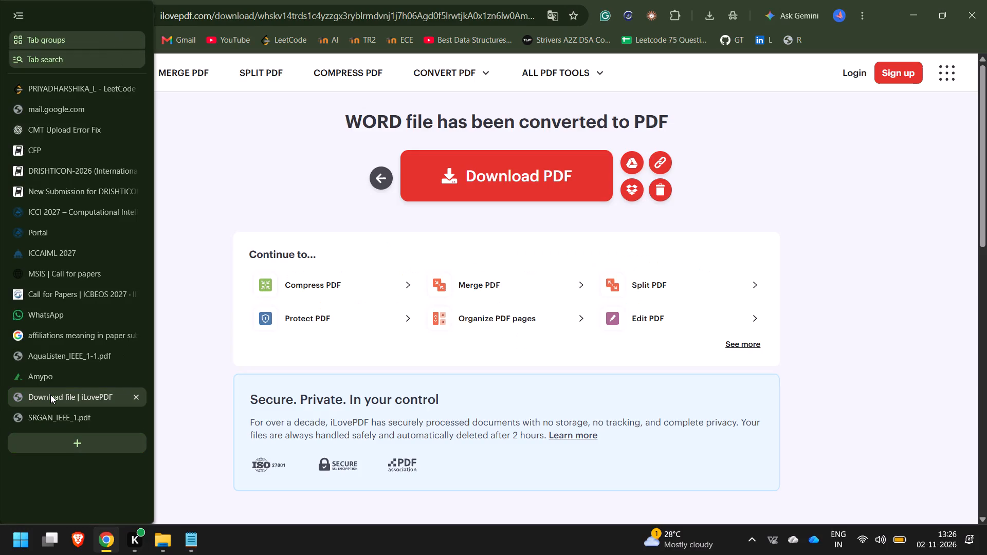
left_click(51, 375)
left_click(66, 354)
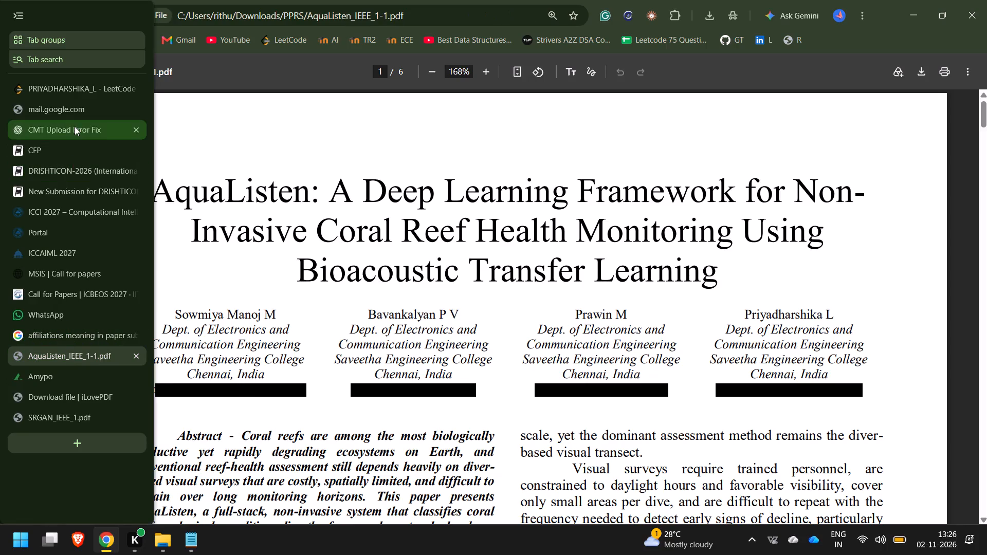
left_click(74, 190)
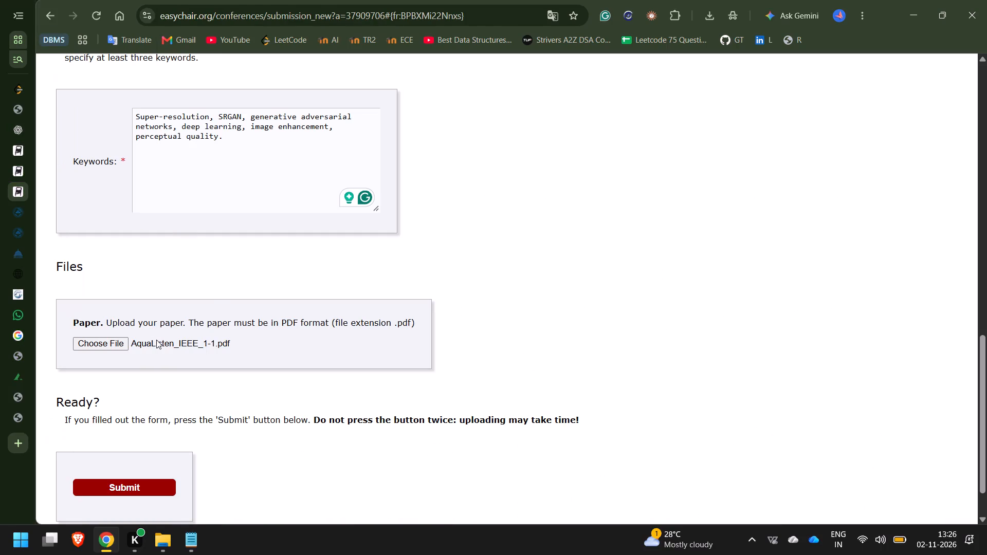
left_click(113, 340)
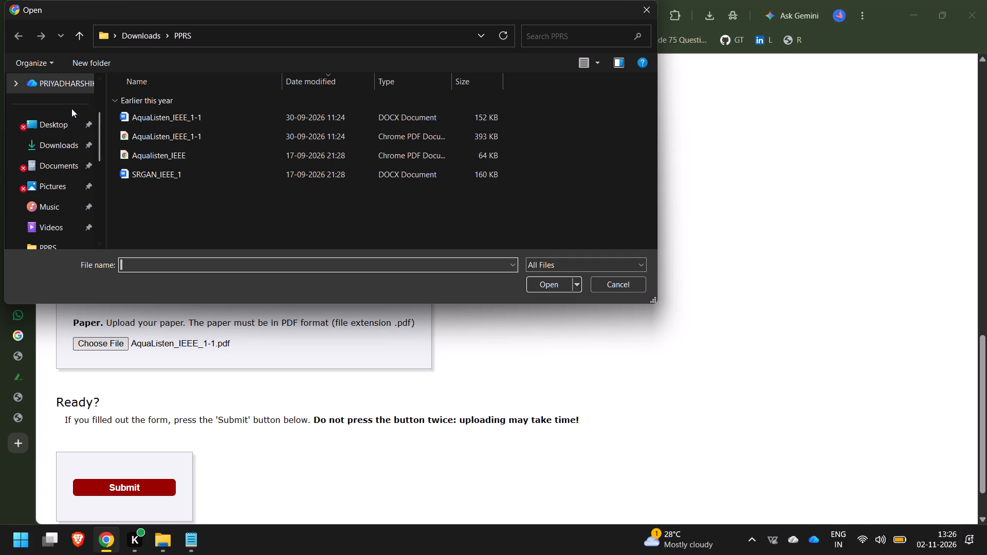
left_click(50, 149)
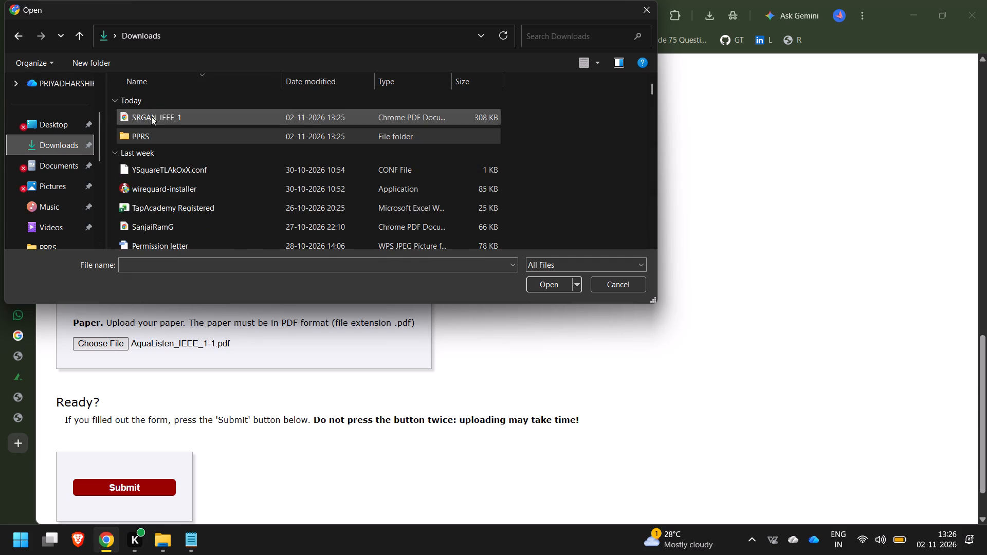
left_click(154, 117)
left_click(544, 285)
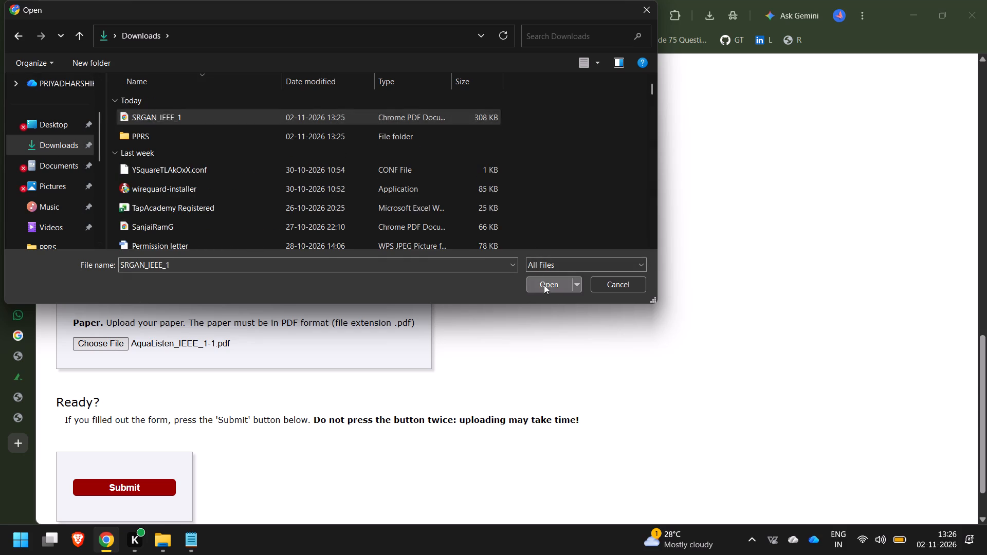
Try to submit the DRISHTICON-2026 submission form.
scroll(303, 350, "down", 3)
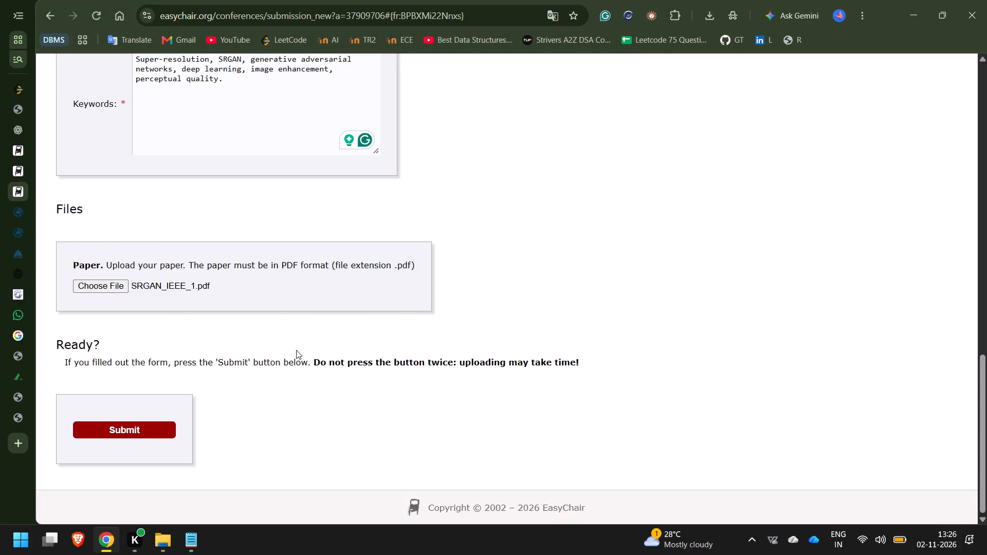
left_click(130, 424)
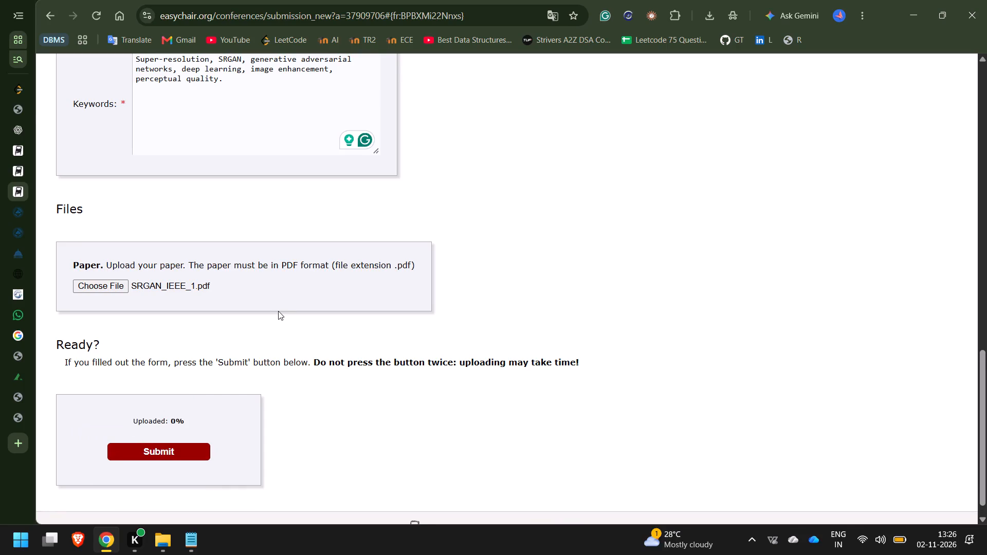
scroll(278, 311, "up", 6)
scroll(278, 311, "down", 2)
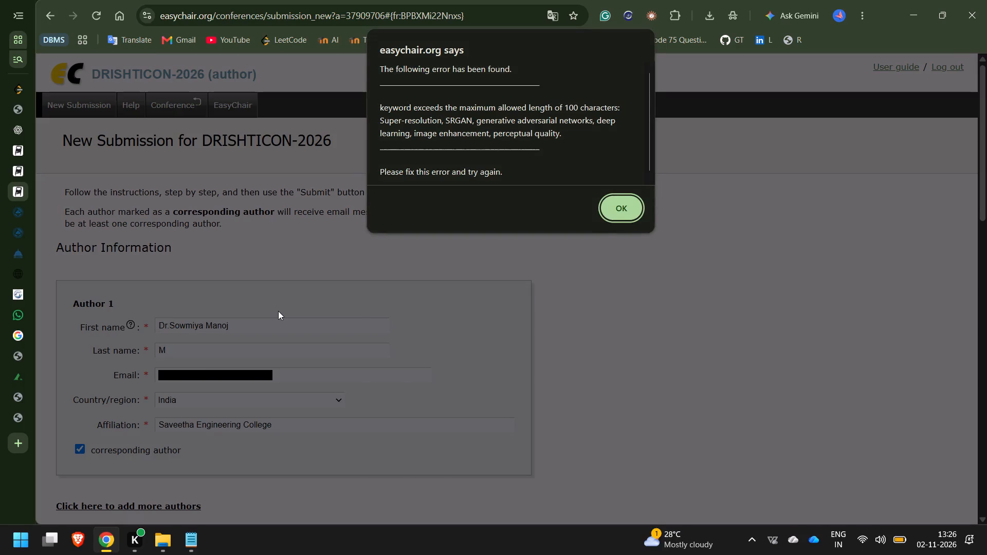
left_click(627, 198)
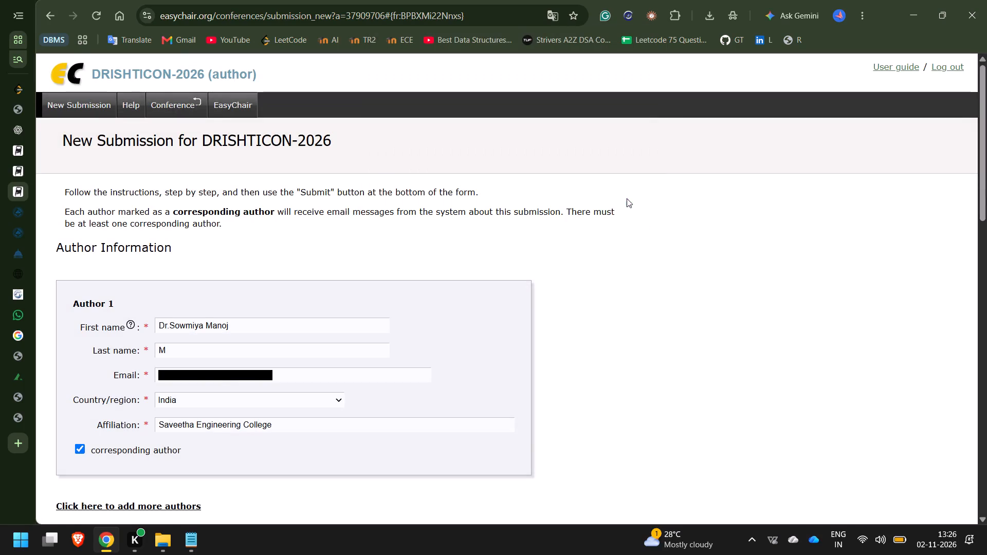
Examine the Keywords section of the form and read its instructions on how keywords must be listed.
scroll(387, 311, "down", 8)
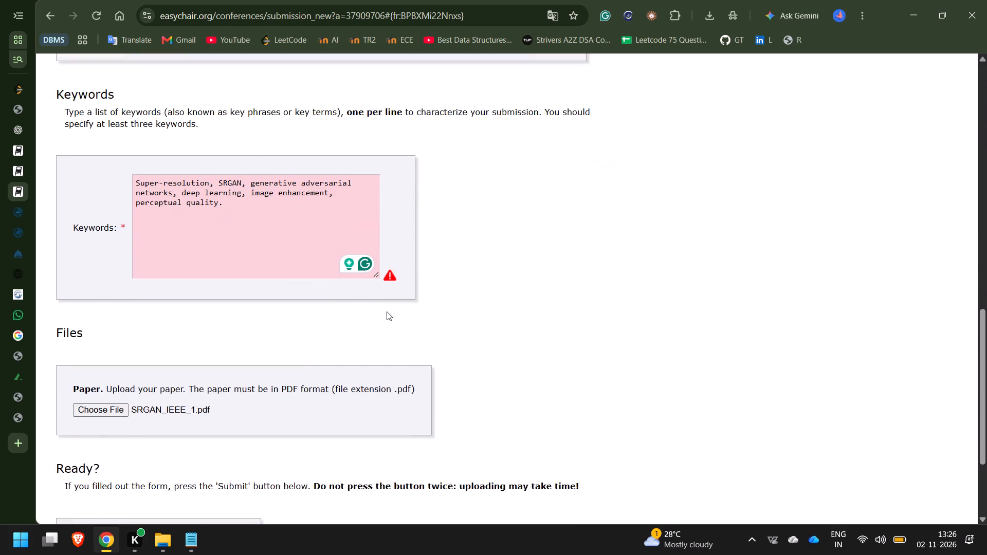
scroll(387, 311, "down", 2)
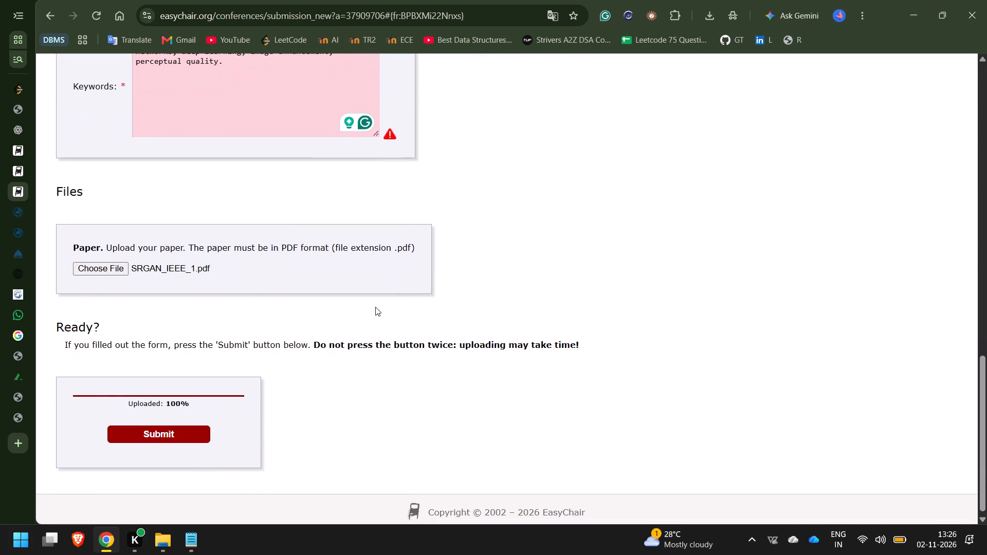
scroll(252, 240, "up", 3)
scroll(252, 240, "down", 3)
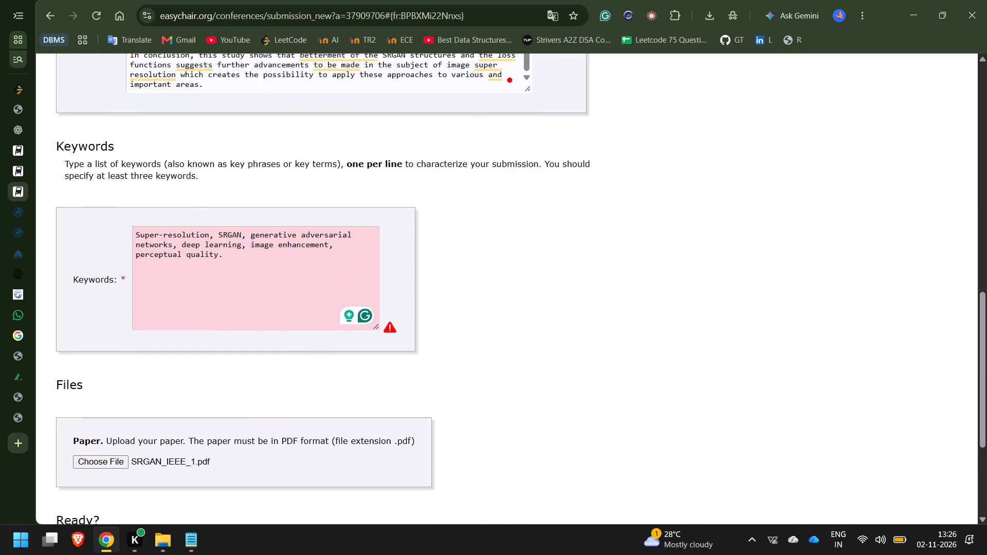
left_click(242, 269)
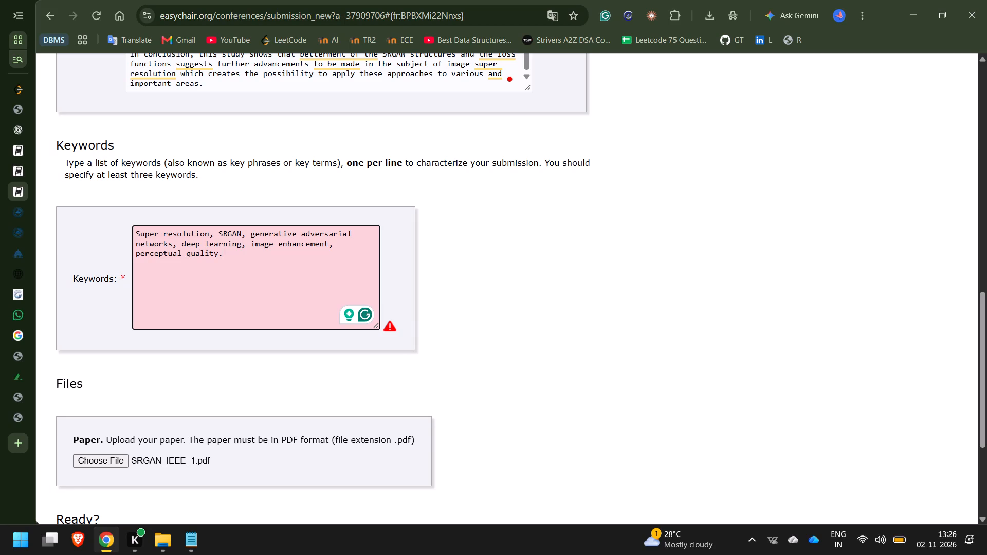
left_click(402, 329)
left_click(240, 238)
left_click_drag(63, 163, 232, 186)
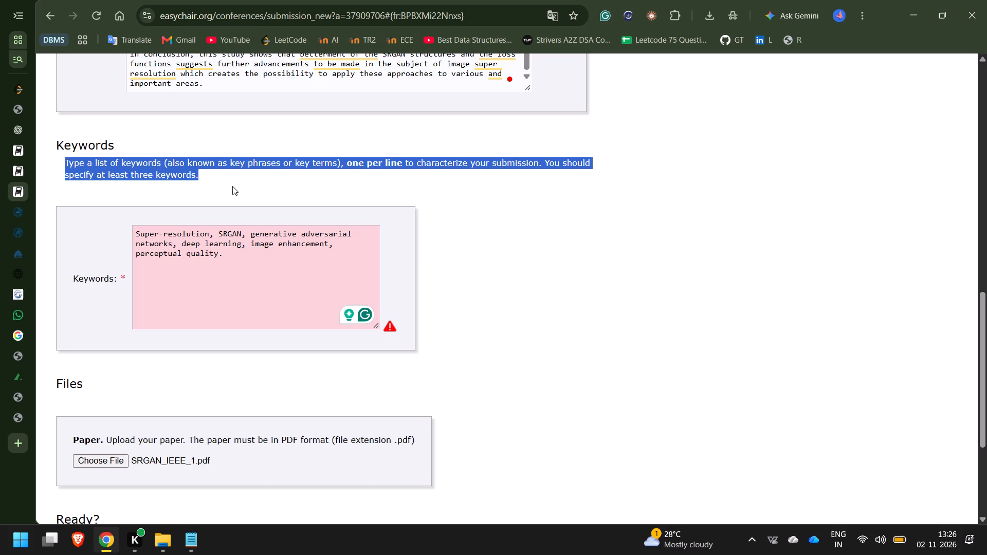
left_click(232, 186)
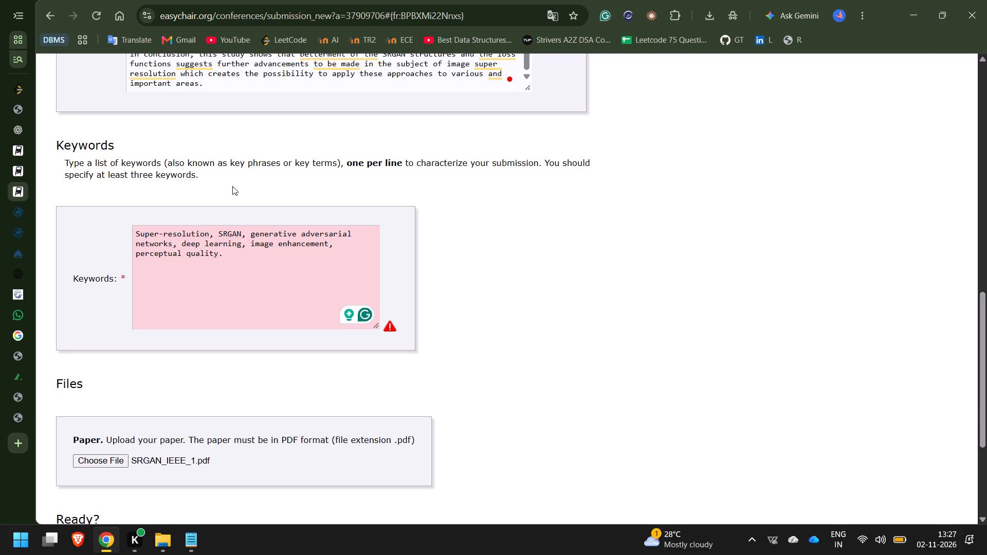
Shorten the keywords to "Super-resolution, SRGAN, generative adversarial networks.".
left_click(225, 267)
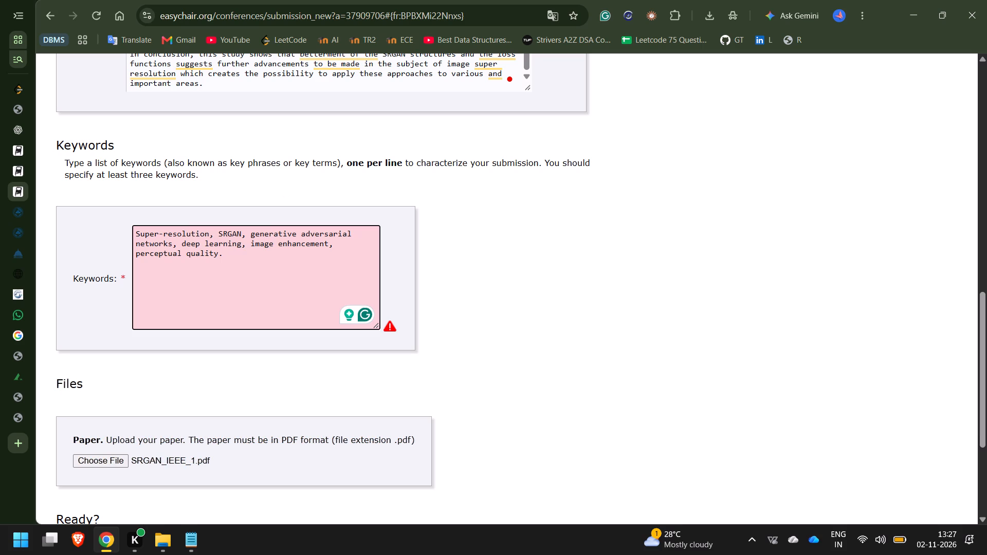
left_click_drag(225, 266, 155, 265)
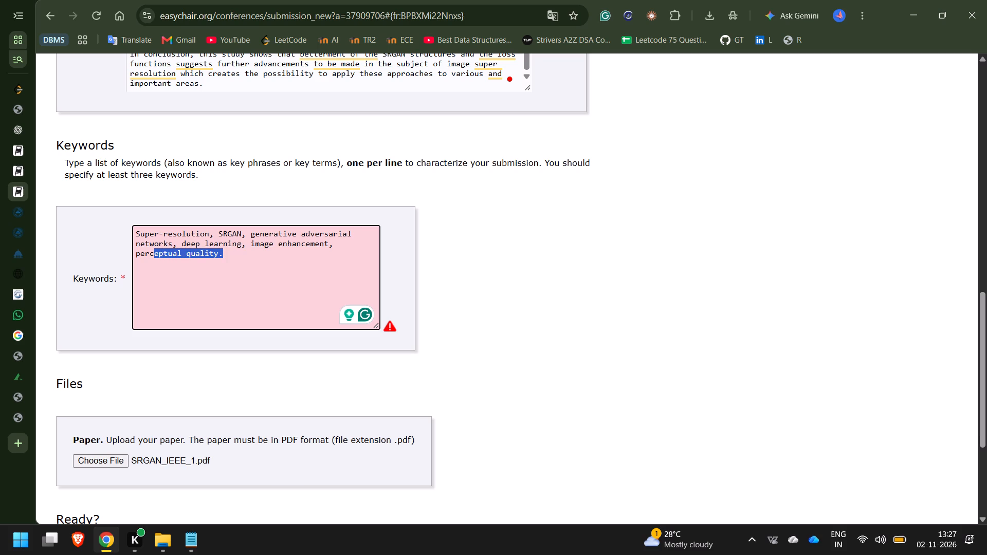
left_click_drag(155, 265, 154, 265)
left_click(154, 265)
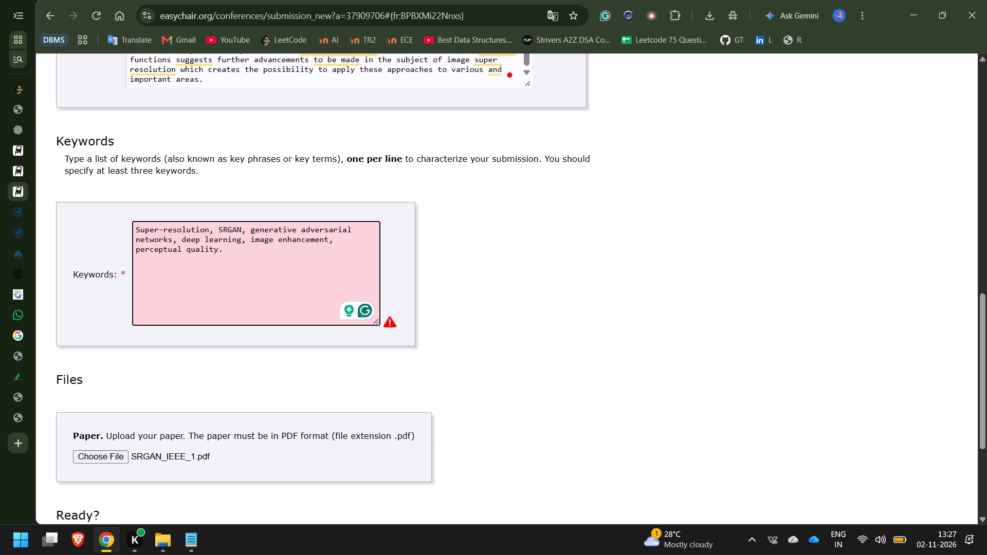
left_click_drag(173, 240, 238, 257)
key("BackSpace")
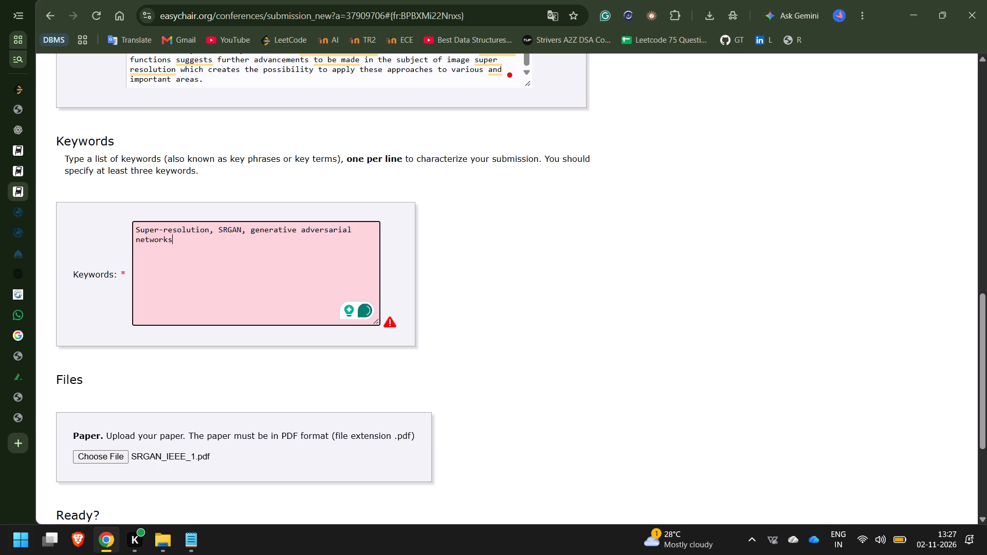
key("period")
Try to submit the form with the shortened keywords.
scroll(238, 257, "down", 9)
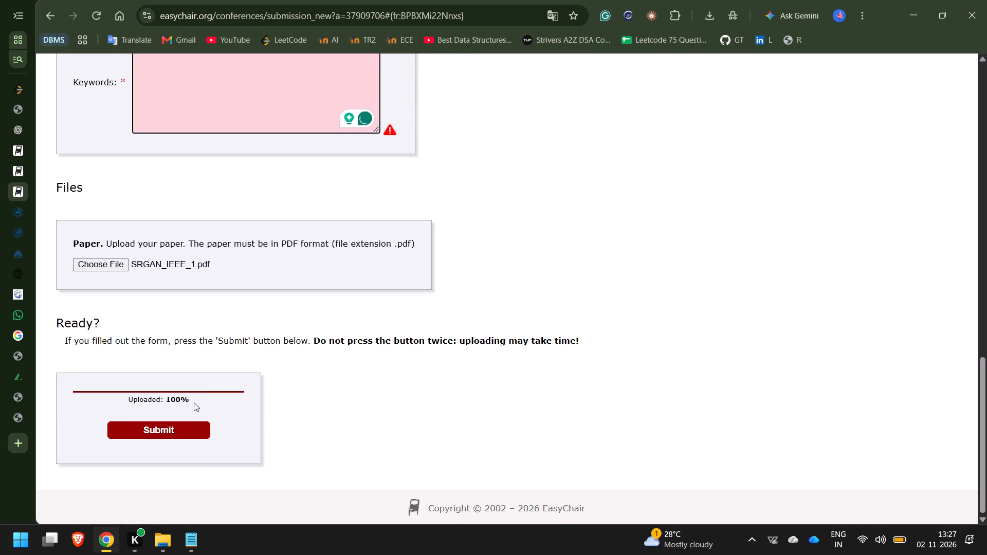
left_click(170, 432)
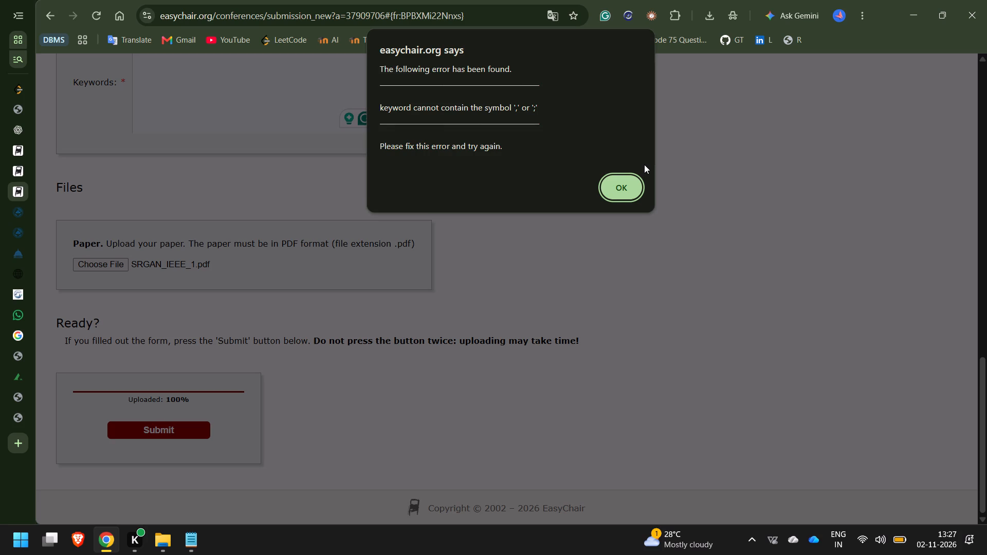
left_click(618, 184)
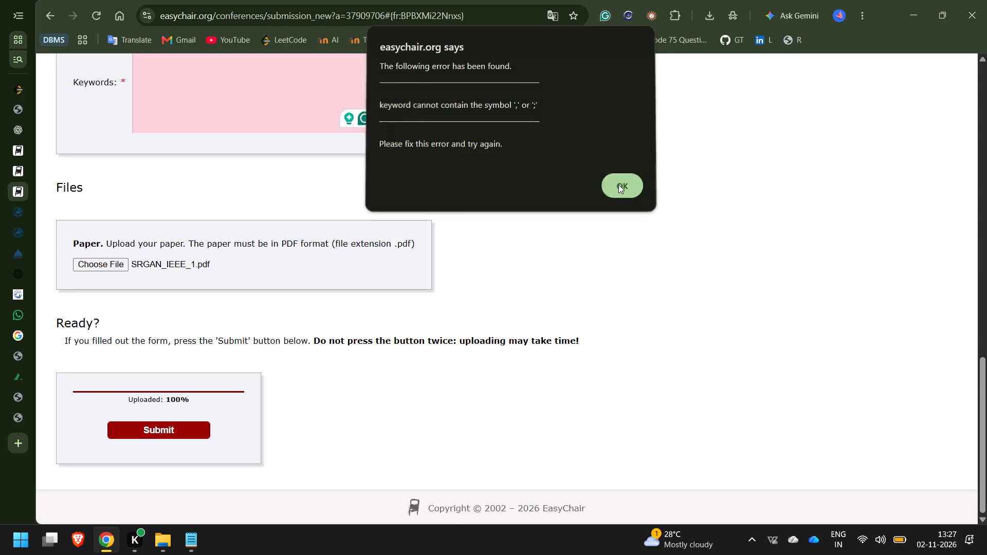
Reformat the keywords one per line without commas or full stop: Super-resolution, SRGAN, and Generative adversarial networks with a capital G.
scroll(330, 209, "up", 2)
left_click(180, 289)
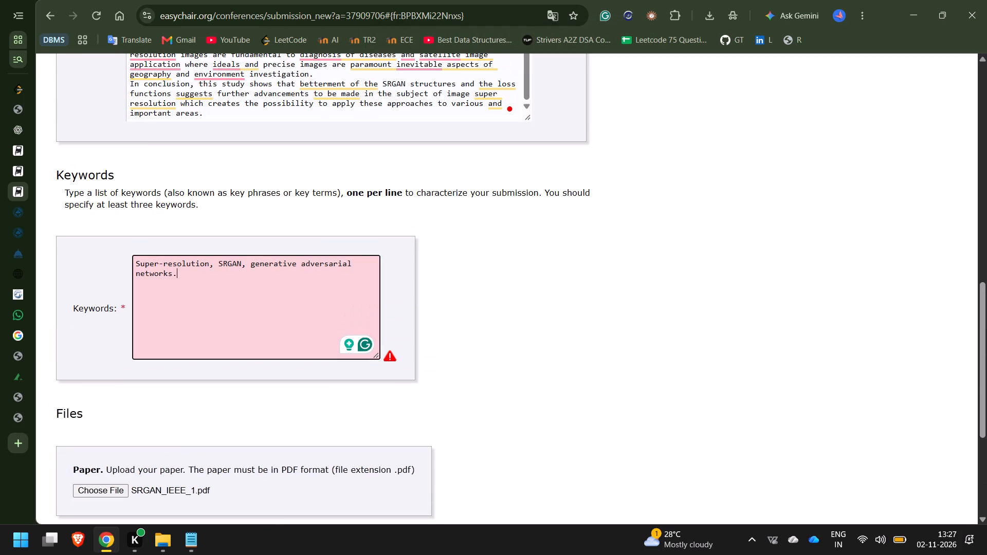
left_click(214, 264)
key("BackSpace")
key("Return")
key("Right")
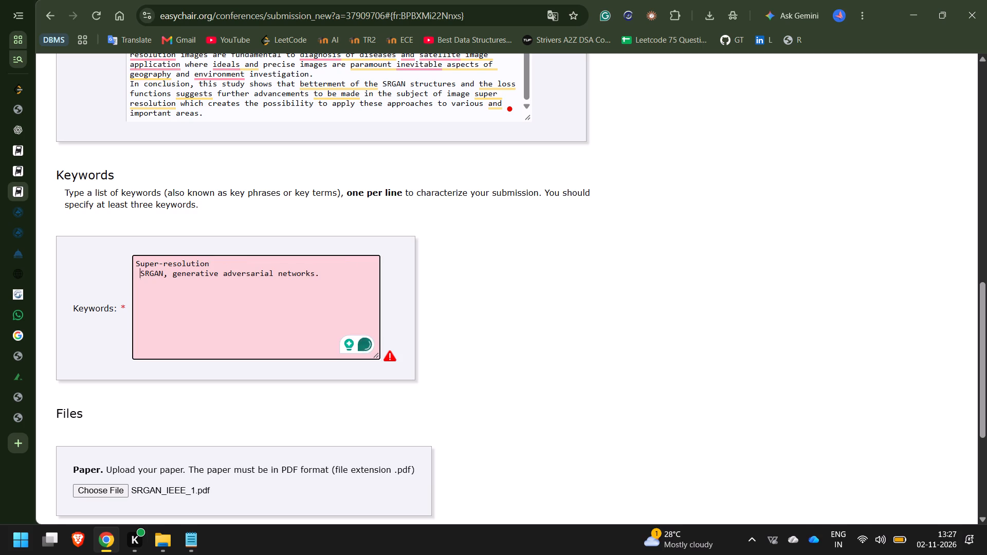
key("BackSpace")
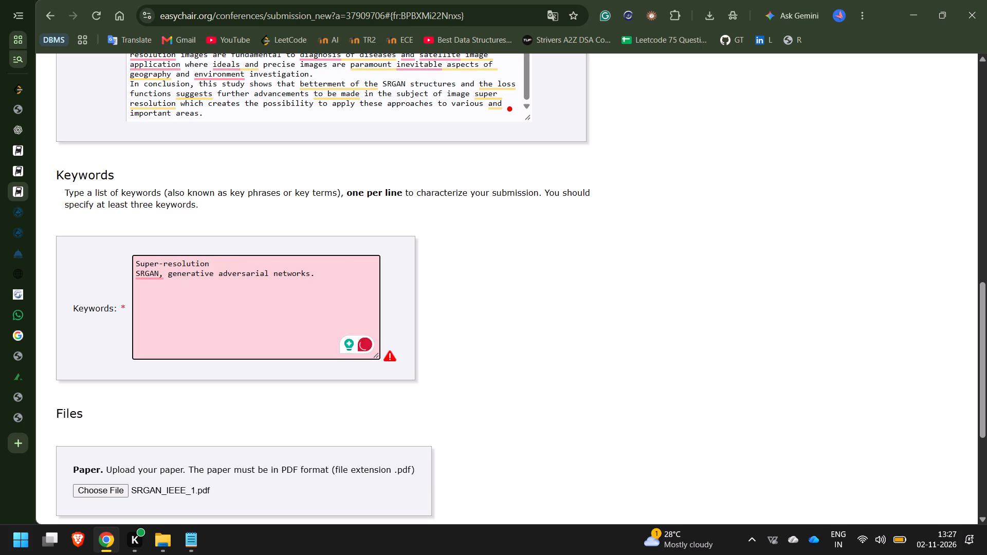
left_click(166, 274)
key("BackSpace")
key("BackSpace")
key("Return")
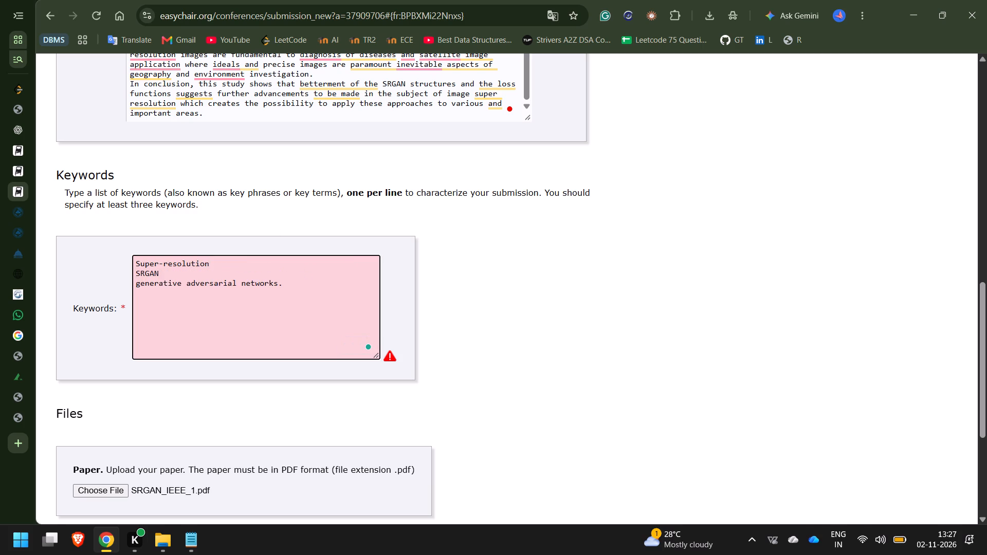
left_click(139, 282)
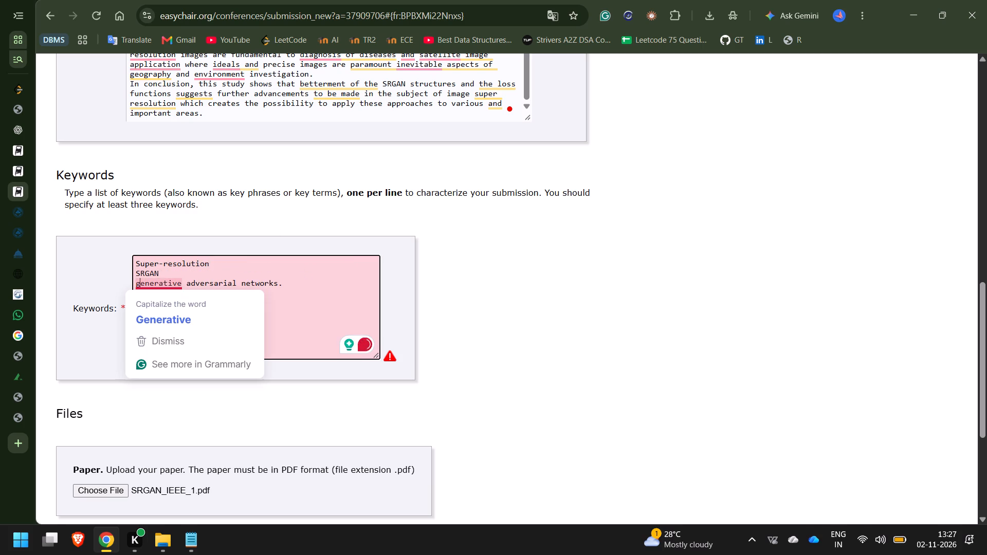
left_click(155, 316)
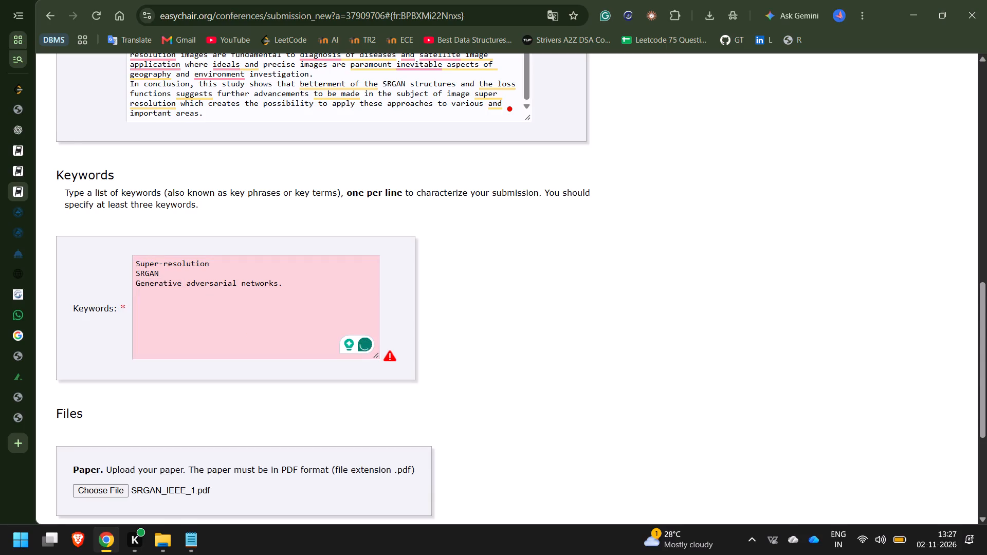
left_click(284, 281)
key("BackSpace")
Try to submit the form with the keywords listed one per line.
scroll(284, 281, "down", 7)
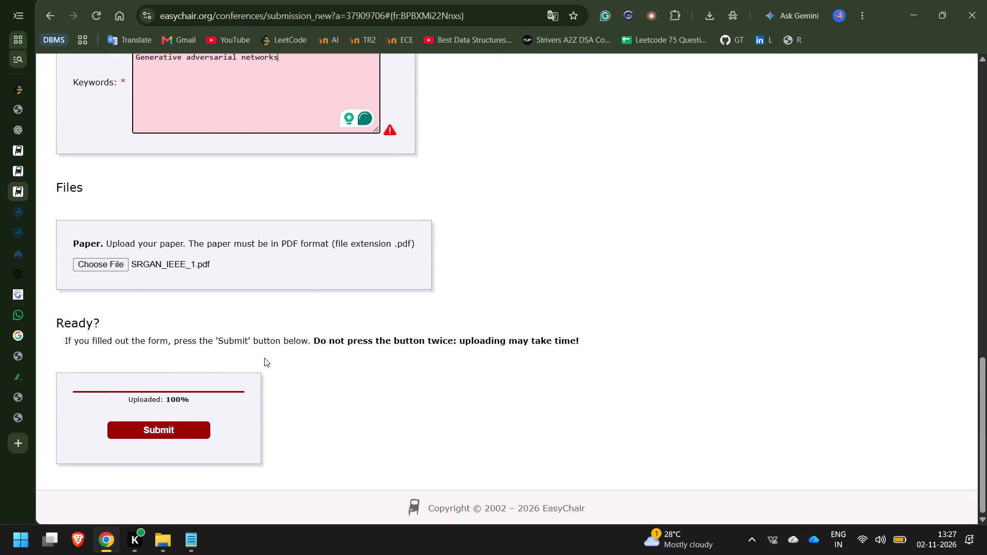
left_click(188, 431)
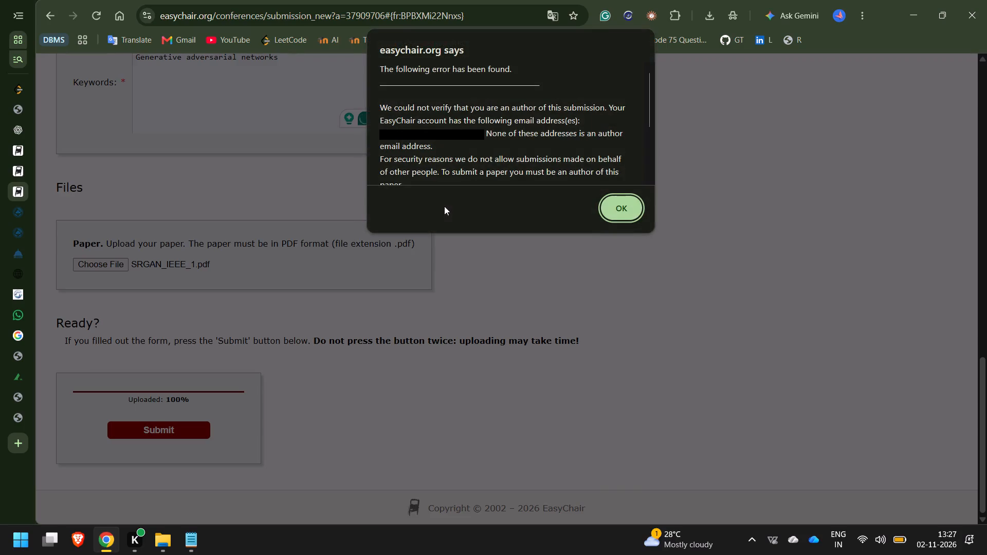
Read the full submission error about author verification and dismiss it.
scroll(471, 147, "down", 1)
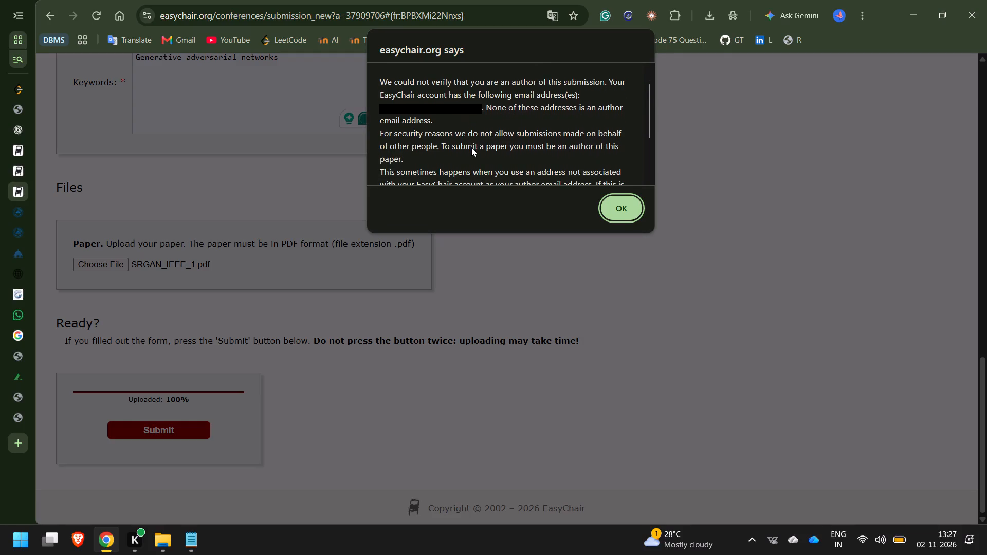
scroll(471, 147, "down", 2)
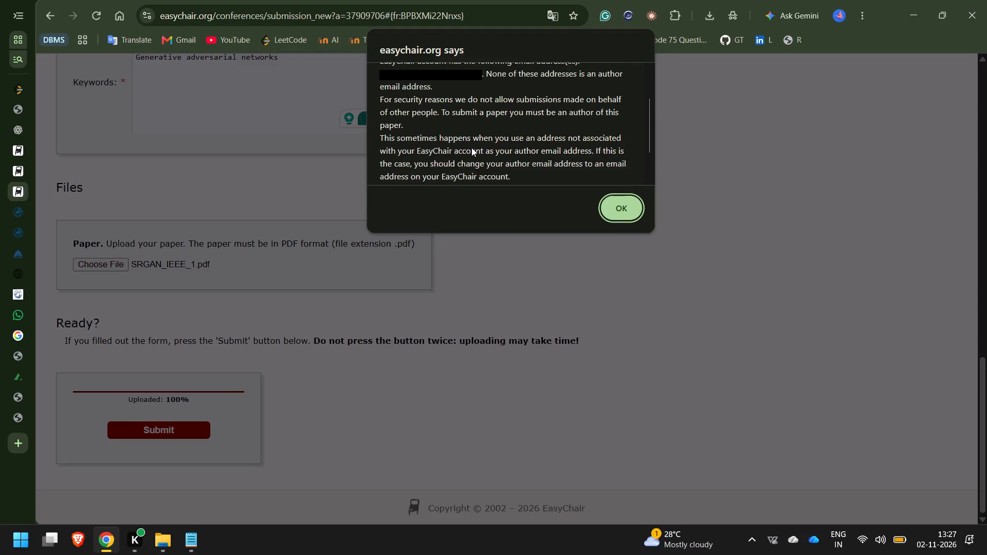
scroll(471, 147, "down", 1)
scroll(471, 147, "up", 1)
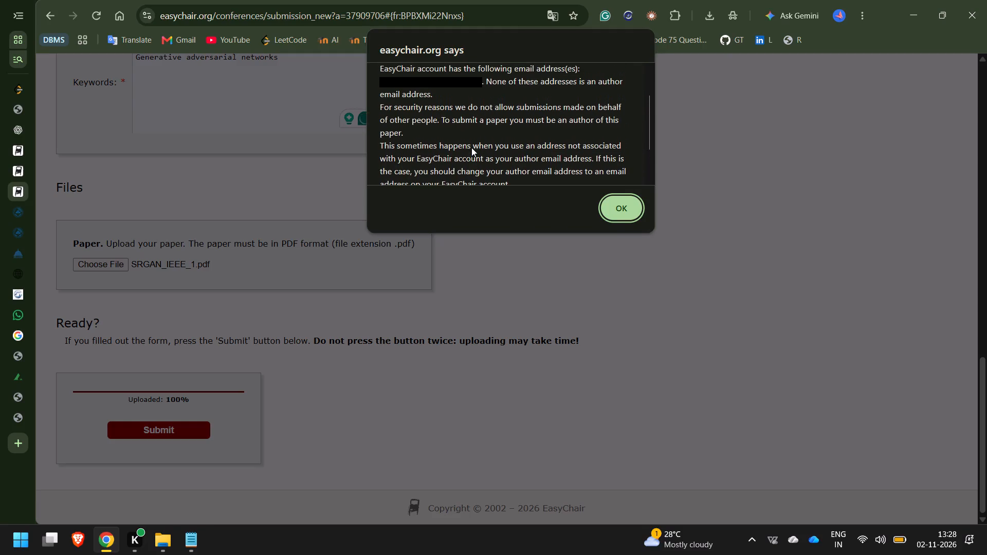
scroll(471, 147, "up", 1)
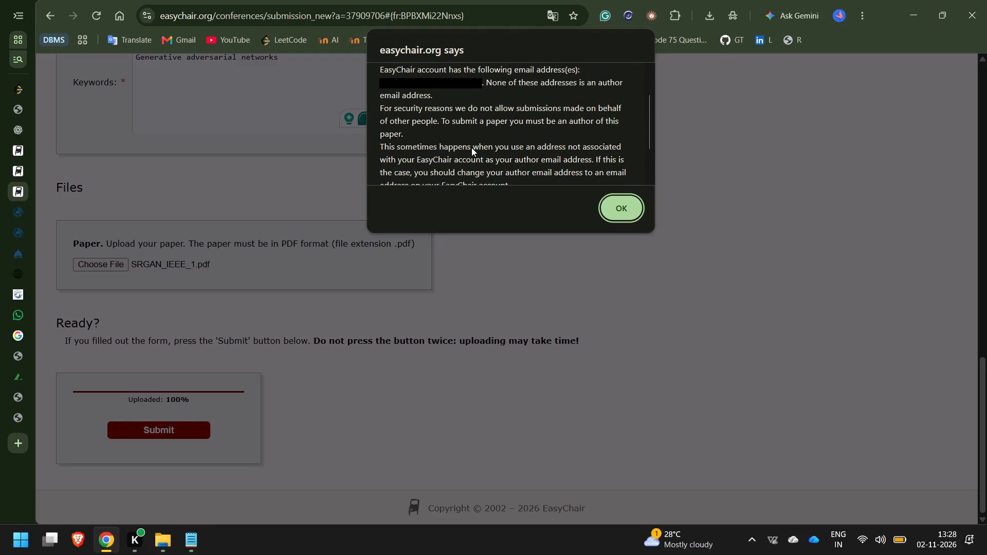
left_click(619, 212)
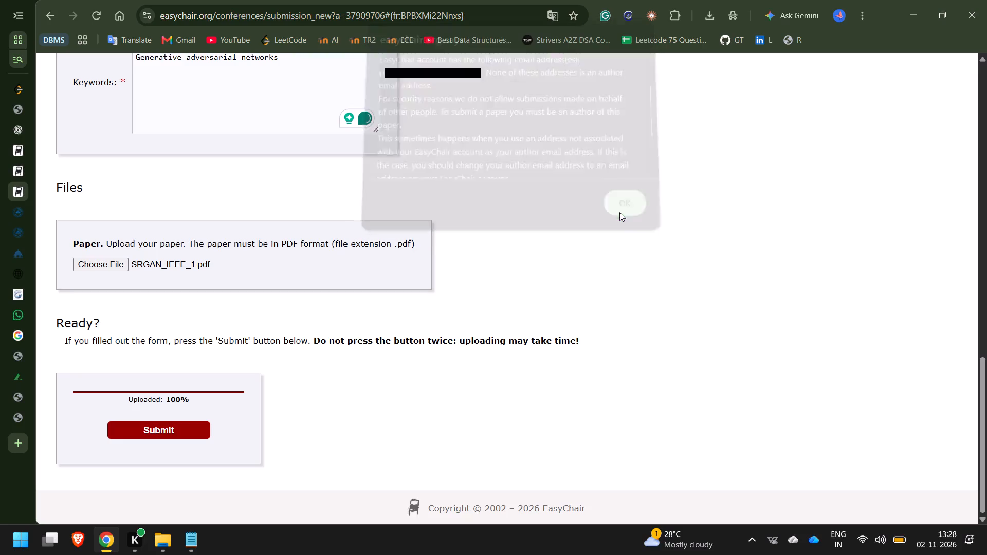
Replace Author 1's first name and last name with those of the submitting account holder.
scroll(342, 207, "up", 6)
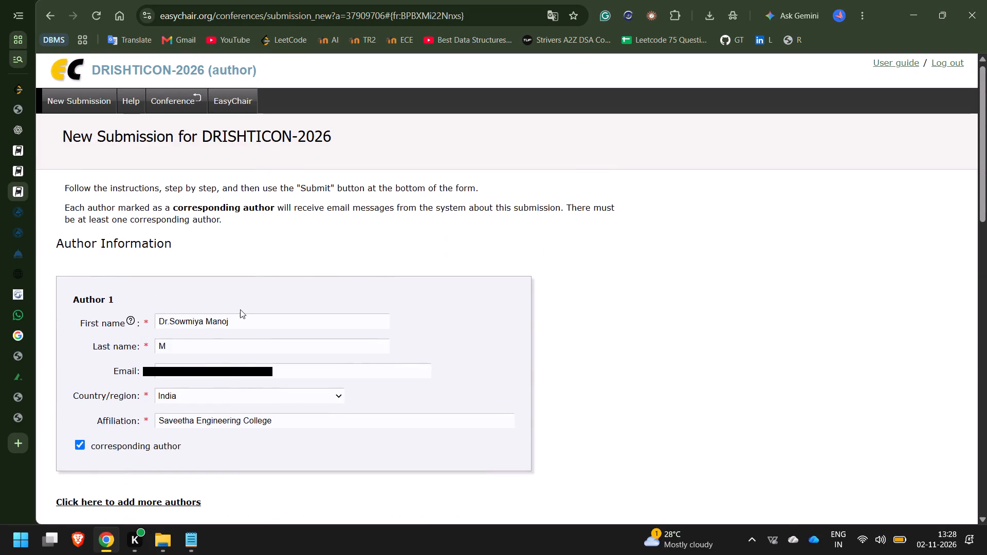
left_click(240, 309)
left_click(234, 317)
left_click(230, 324)
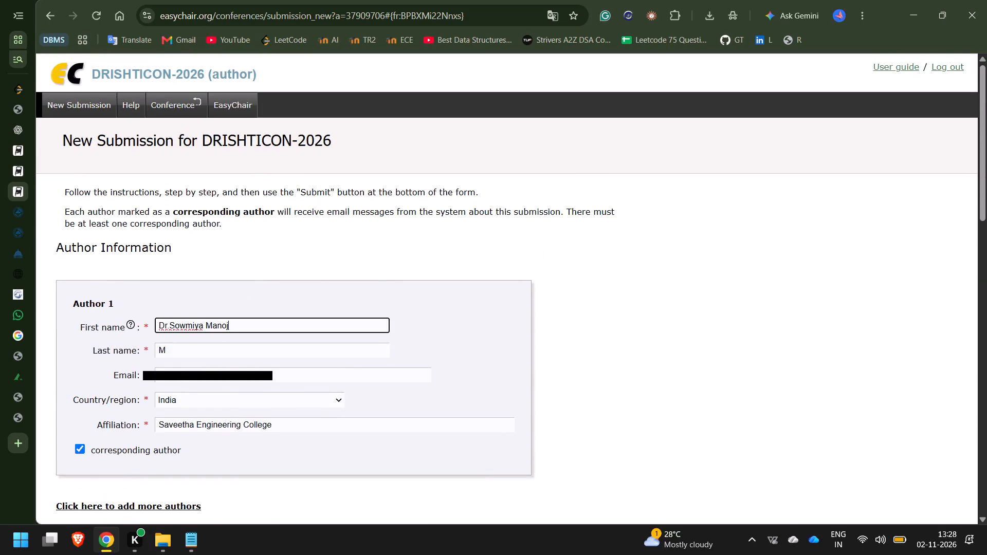
left_click_drag(230, 324, 150, 322)
key("BackSpace")
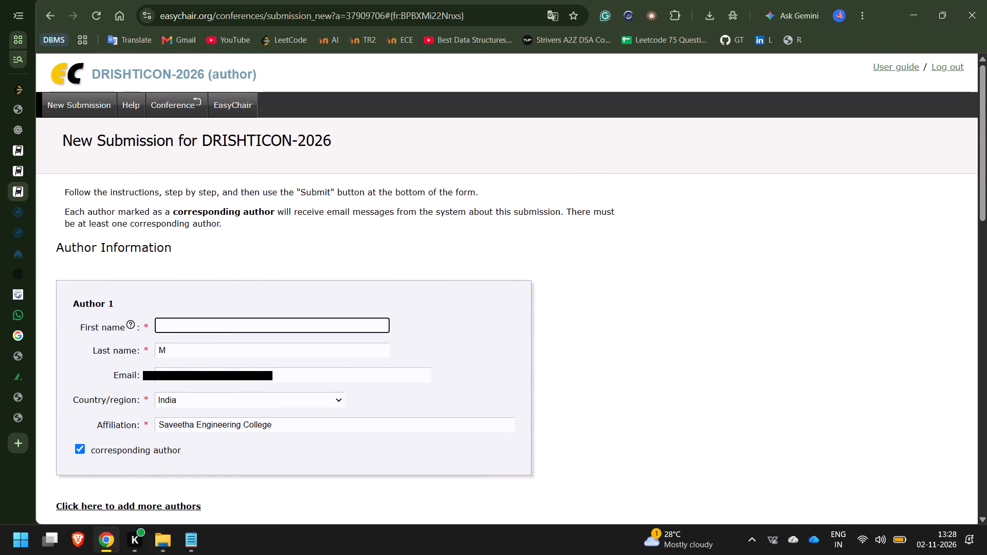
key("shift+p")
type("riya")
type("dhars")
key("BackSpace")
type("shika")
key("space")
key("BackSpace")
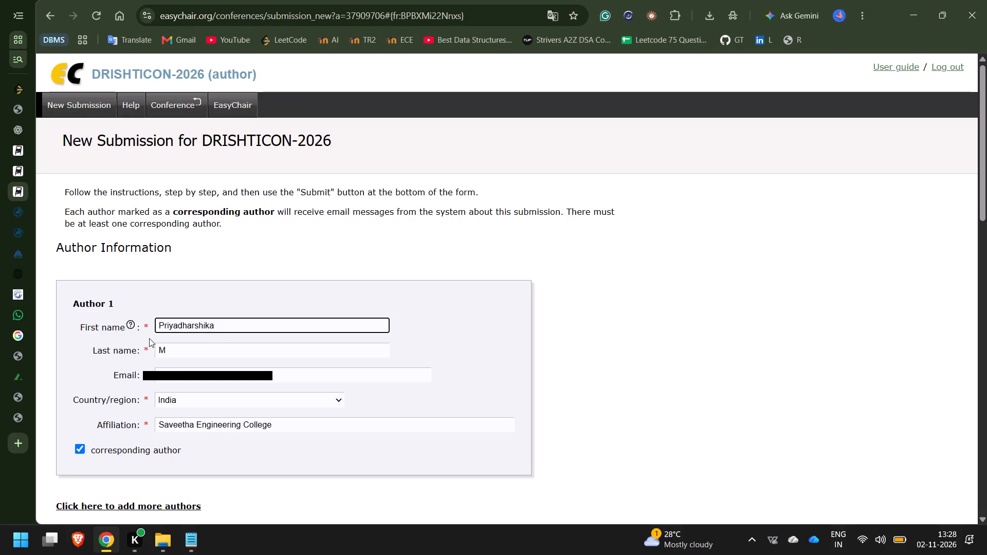
left_click(169, 351)
key("BackSpace")
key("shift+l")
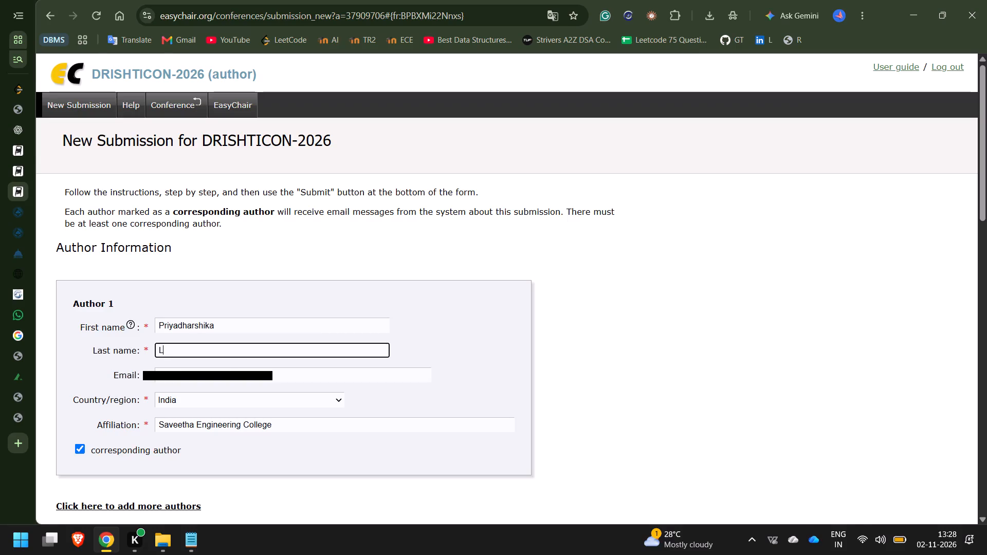
Replace Author 1's email with the address associated with the submitter's EasyChair account.
scroll(169, 351, "down", 1)
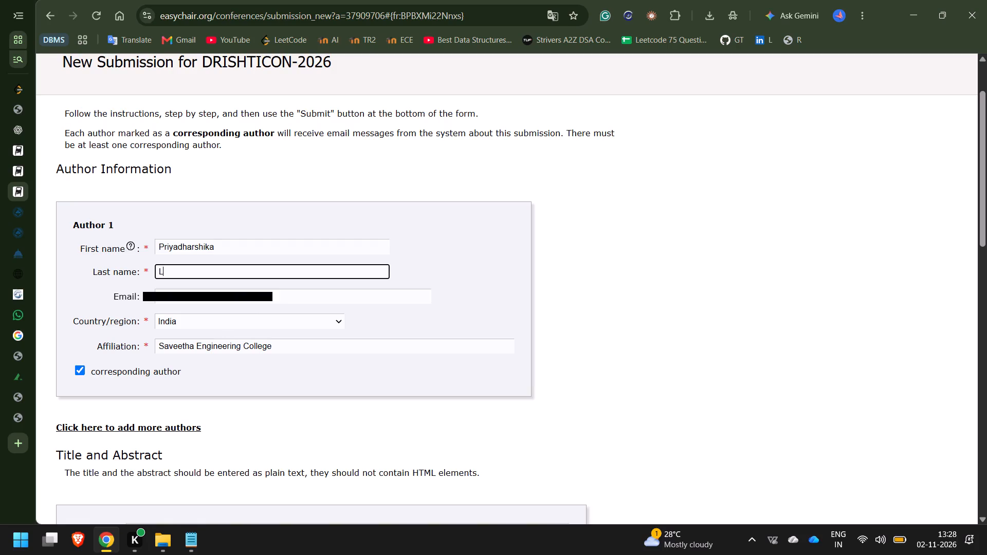
left_click(227, 297)
key("BackSpace")
key("BackSpace")
key("BackSpace")
key("BackSpace")
key("BackSpace")
key("BackSpace")
key("BackSpace")
key("BackSpace")
key("BackSpace")
key("BackSpace")
key("BackSpace")
key("BackSpace")
key("BackSpace")
key("BackSpace")
key("BackSpace")
key("BackSpace")
key("BackSpace")
key("BackSpace")
key("BackSpace")
key("BackSpace")
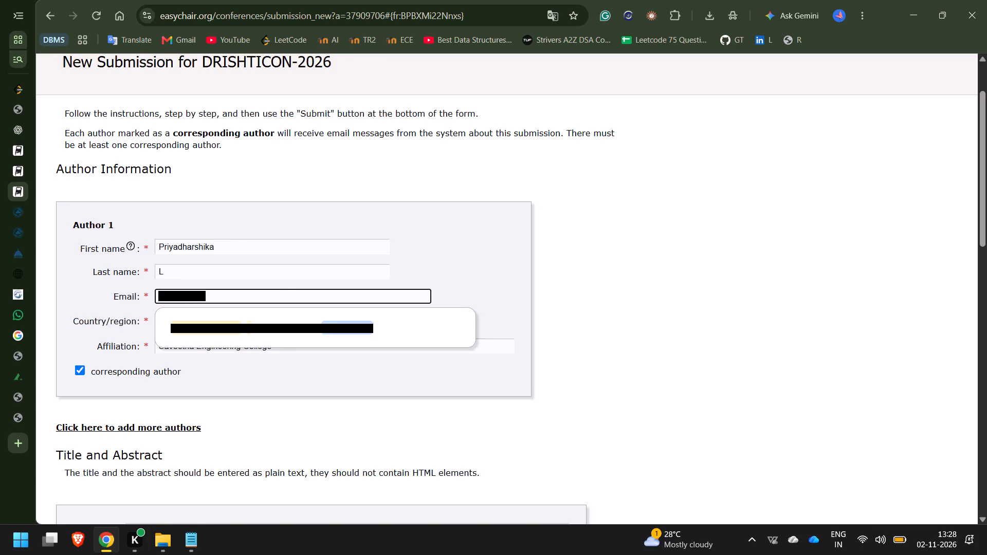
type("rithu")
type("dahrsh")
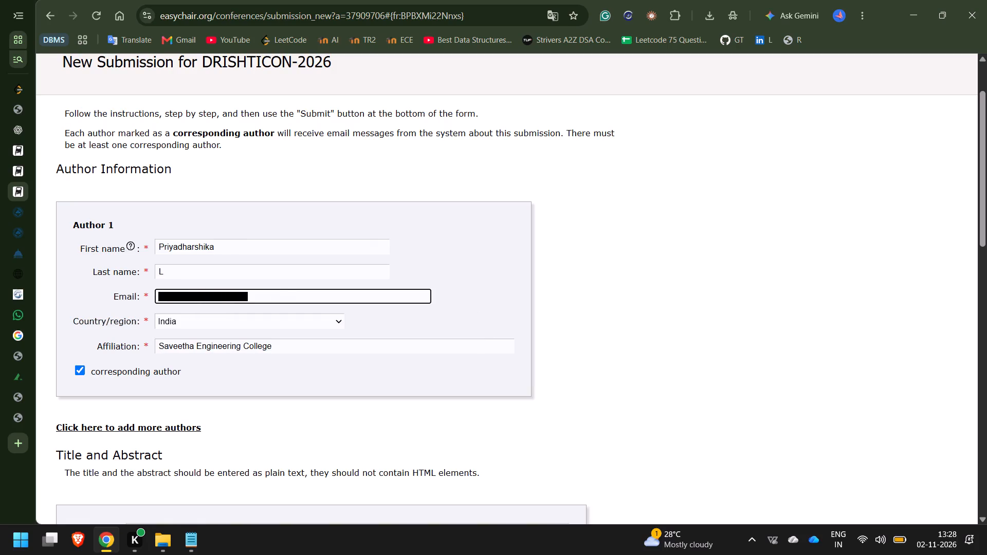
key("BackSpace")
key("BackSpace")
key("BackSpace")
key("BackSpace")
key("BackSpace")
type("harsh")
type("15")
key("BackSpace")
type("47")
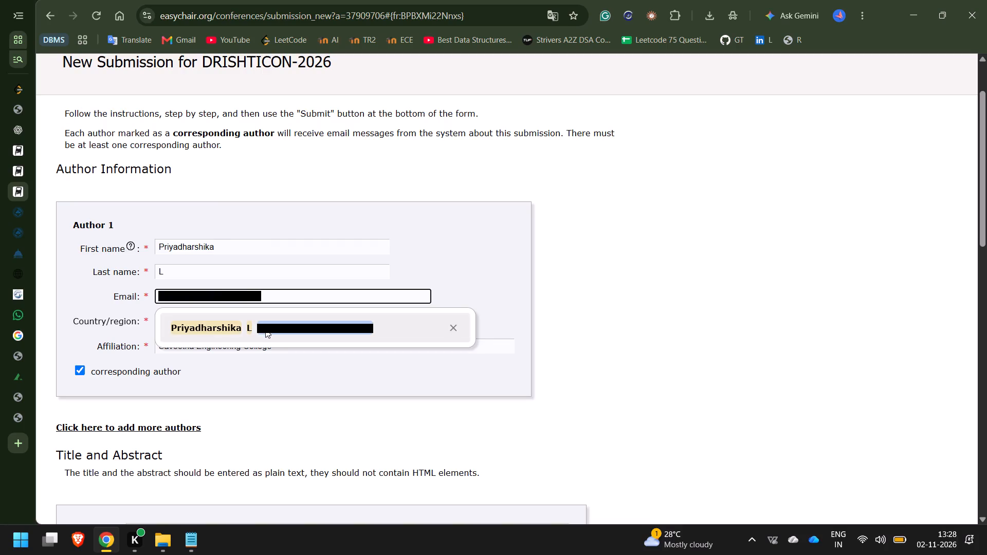
left_click(265, 330)
Submit the DRISHTICON-2026 form with the updated author details and SRGAN_IEEE_1.pdf attached.
scroll(235, 368, "down", 3)
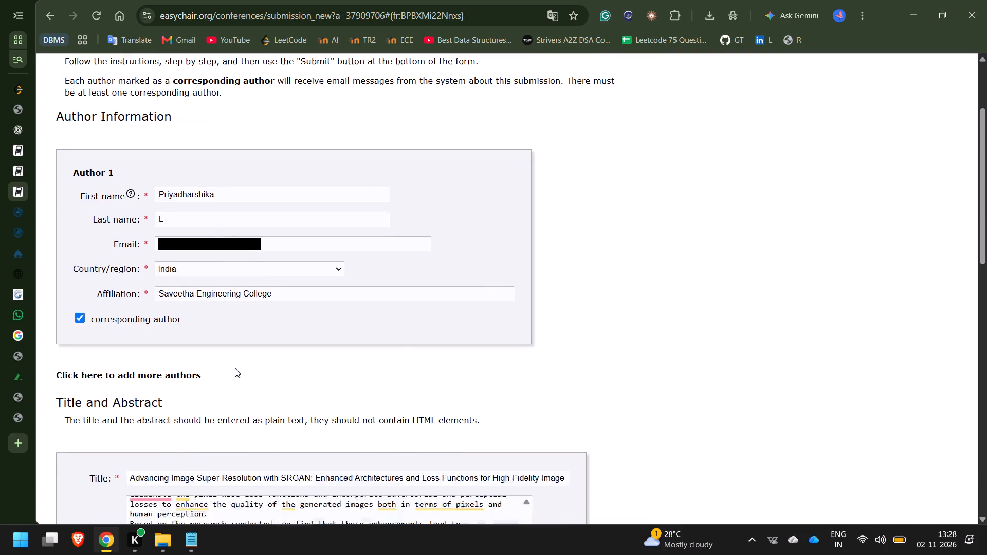
scroll(235, 368, "down", 10)
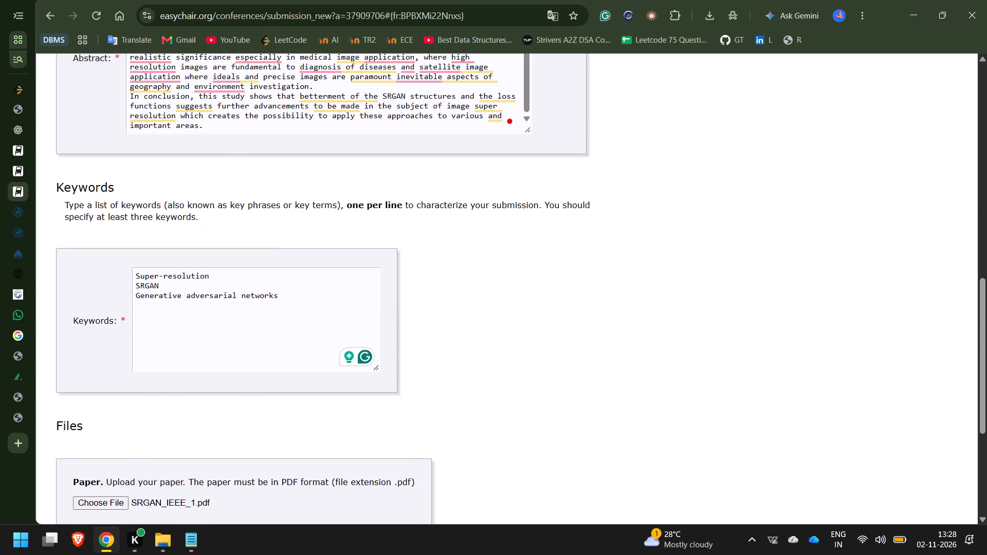
scroll(235, 368, "down", 5)
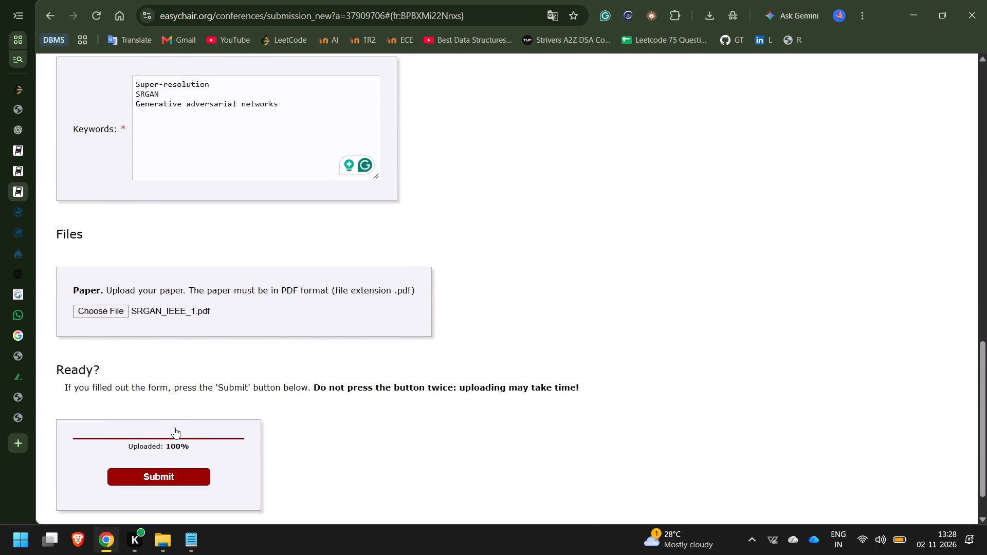
left_click(174, 428)
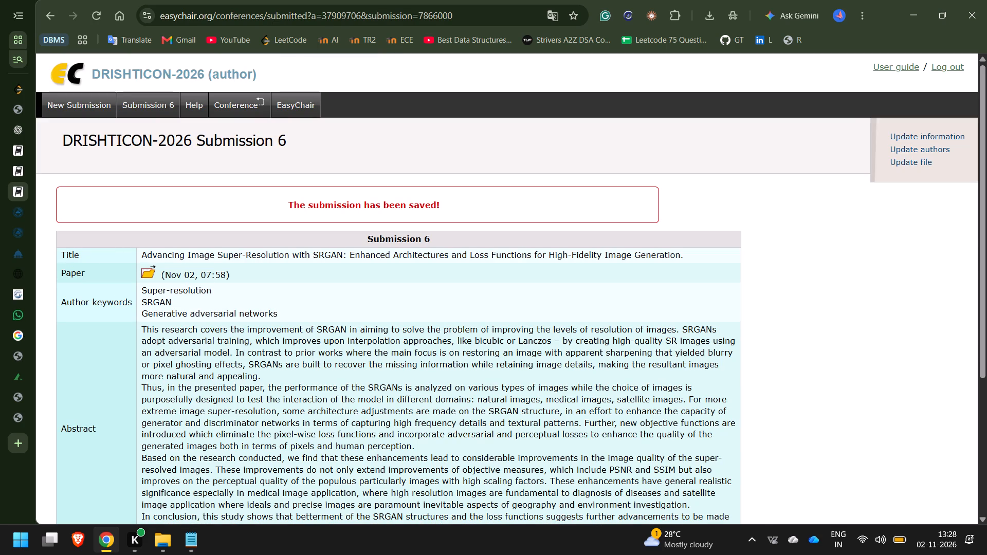
Review the saved submission's title, paper, keywords, abstract and author details.
scroll(308, 368, "down", 6)
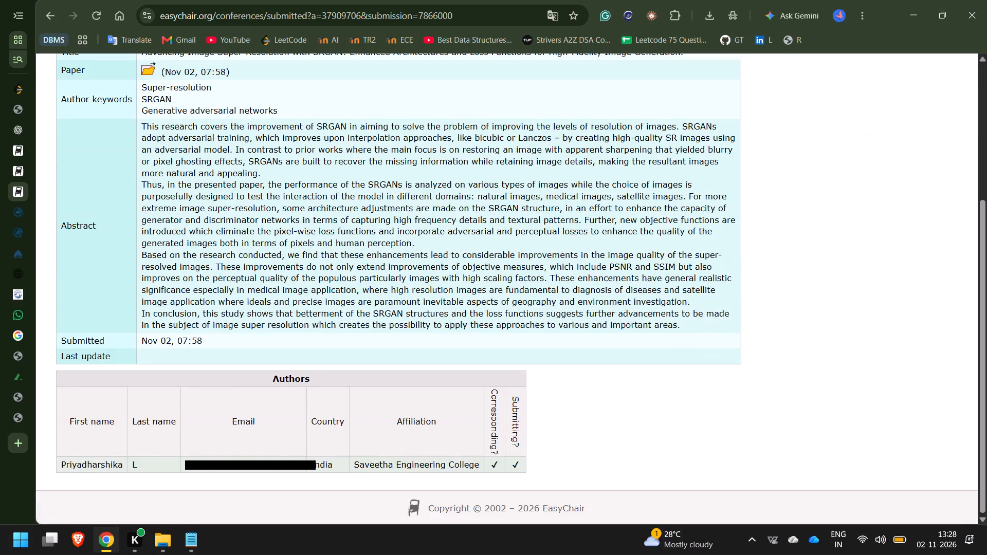
scroll(308, 368, "down", 3)
scroll(229, 453, "down", 2)
scroll(325, 309, "up", 8)
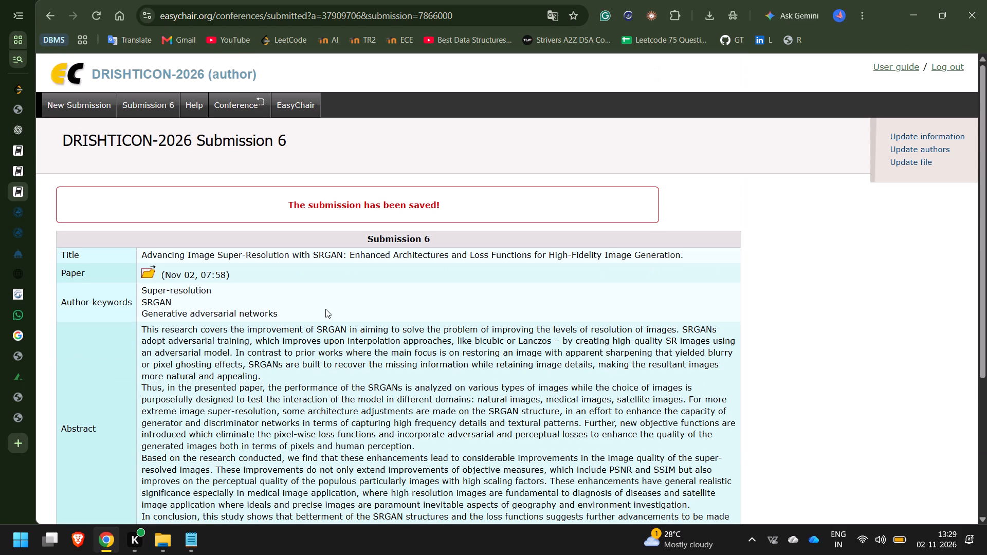
scroll(325, 309, "up", 1)
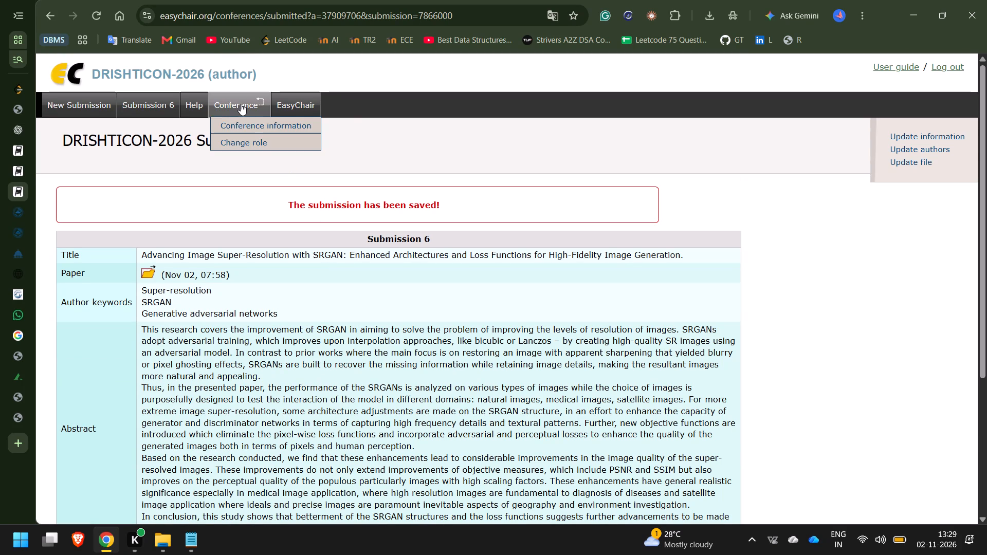
Check the saved SRGAN submission's details and its author information page.
left_click(362, 194)
scroll(404, 267, "down", 4)
scroll(404, 267, "up", 6)
left_click(922, 144)
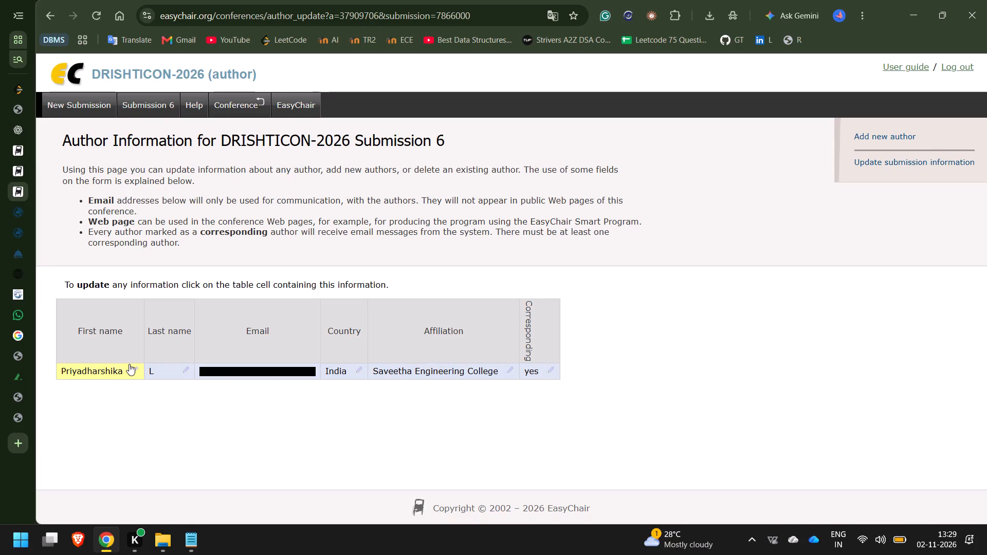
scroll(244, 449, "down", 1)
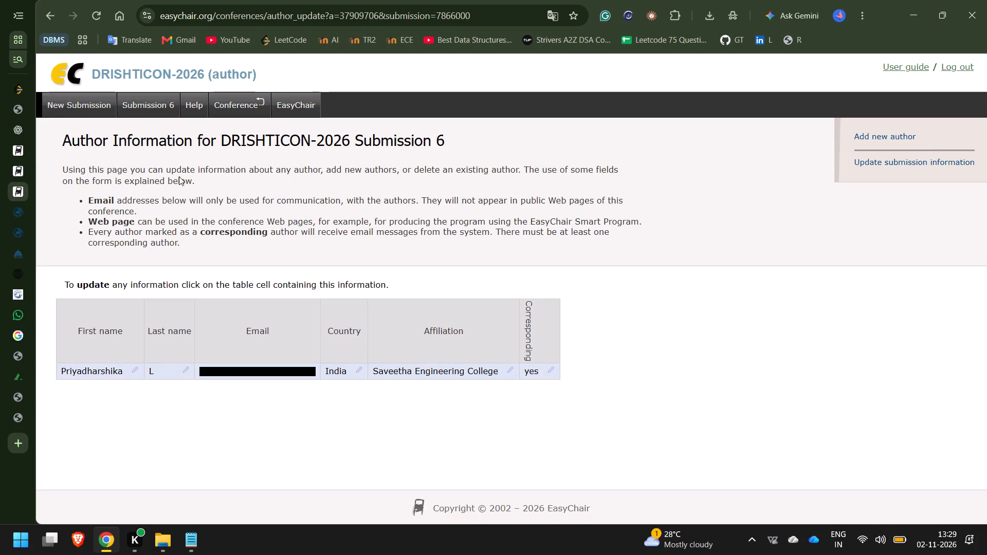
Start a new DRISHTICON-2026 submission and fill Author 1 with the account holder's saved details, India and Saveetha Engineering College.
left_click(241, 102)
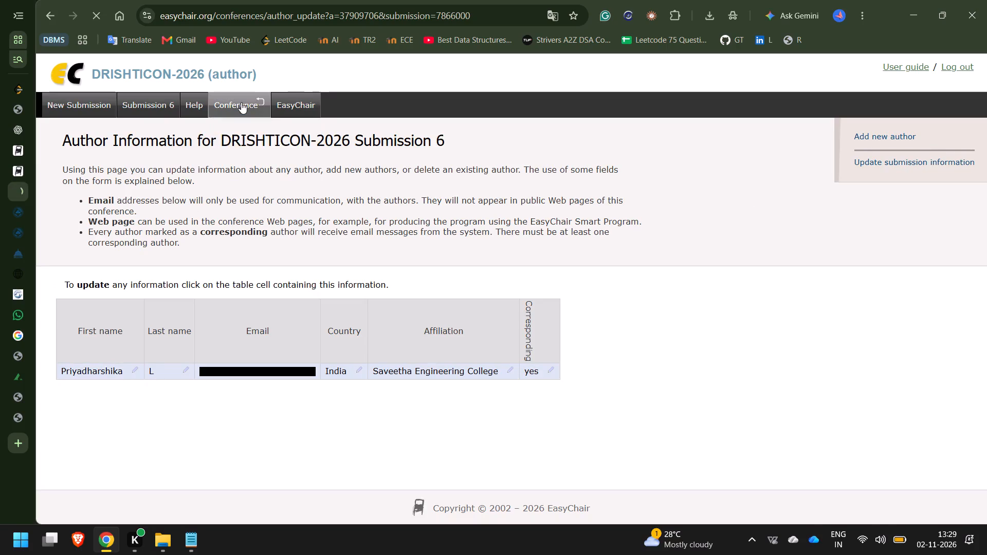
left_click(76, 114)
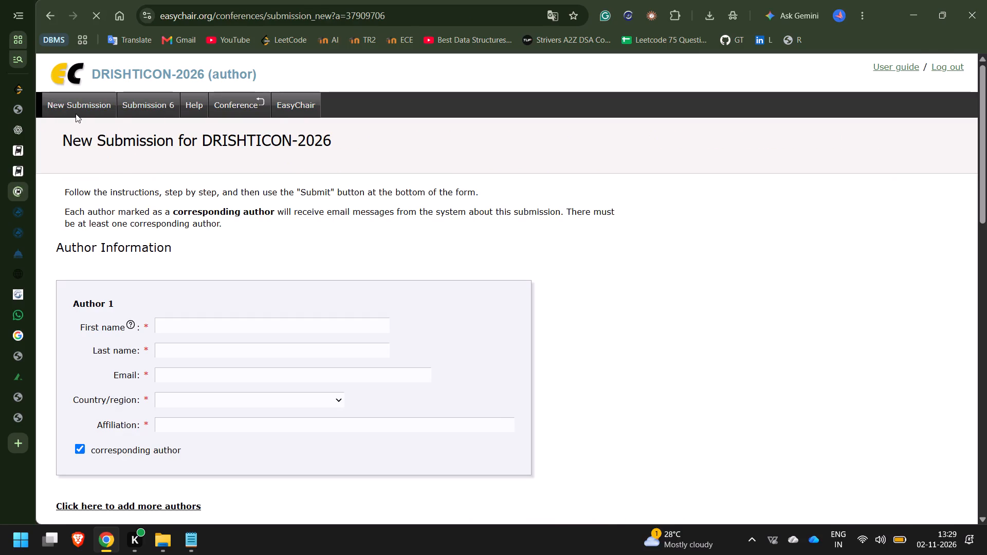
left_click(185, 333)
left_click(181, 329)
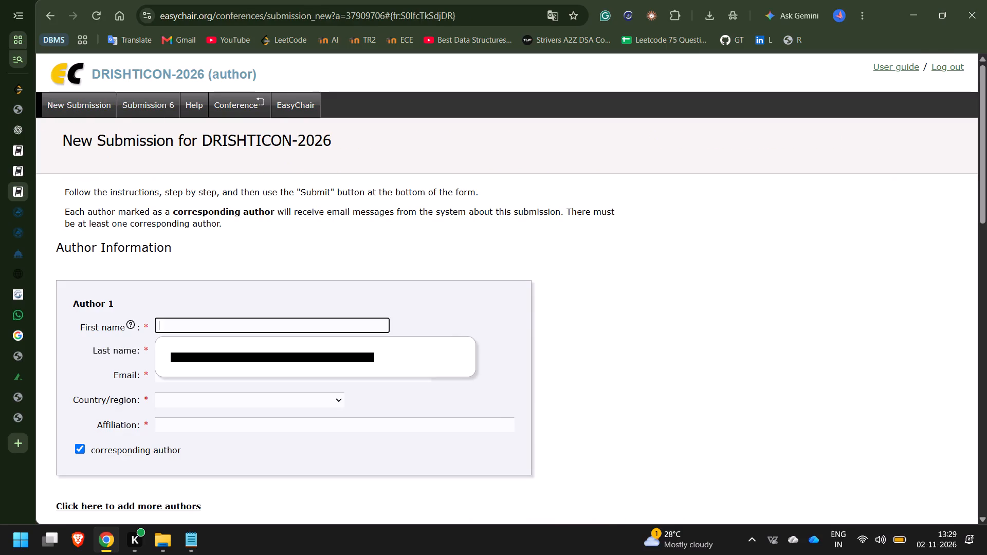
left_click(190, 357)
scroll(190, 357, "down", 4)
scroll(154, 395, "down", 1)
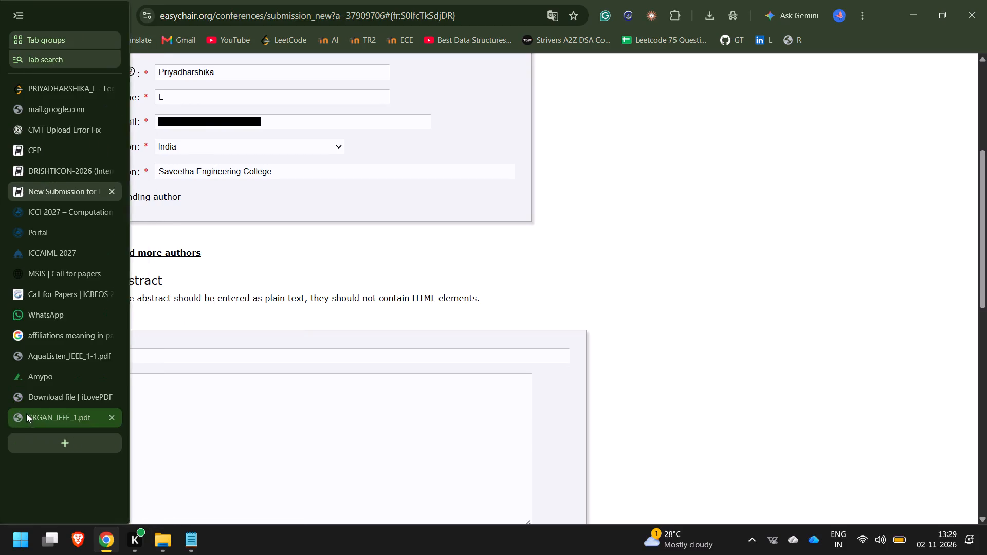
Close the iLovePDF download and Amypo browser tabs.
left_click(136, 398)
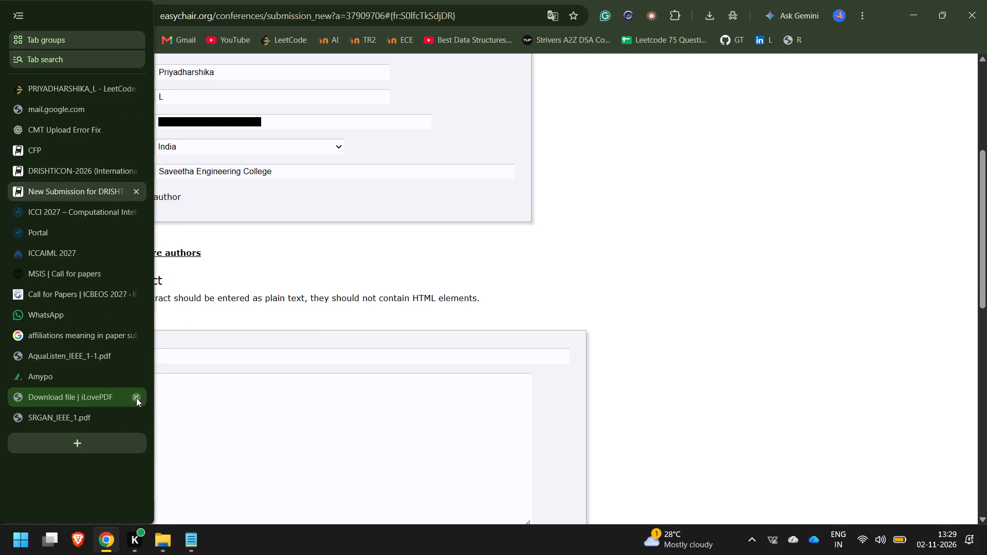
left_click(136, 378)
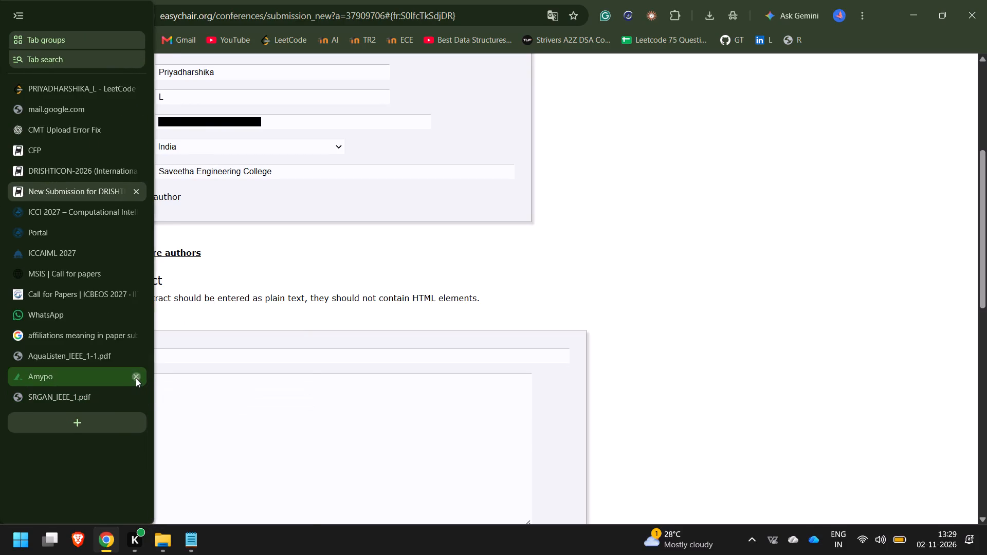
Copy the paper title from AquaListen_IEEE_1-1.pdf into the new submission's Title field and end it with a period.
left_click(96, 360)
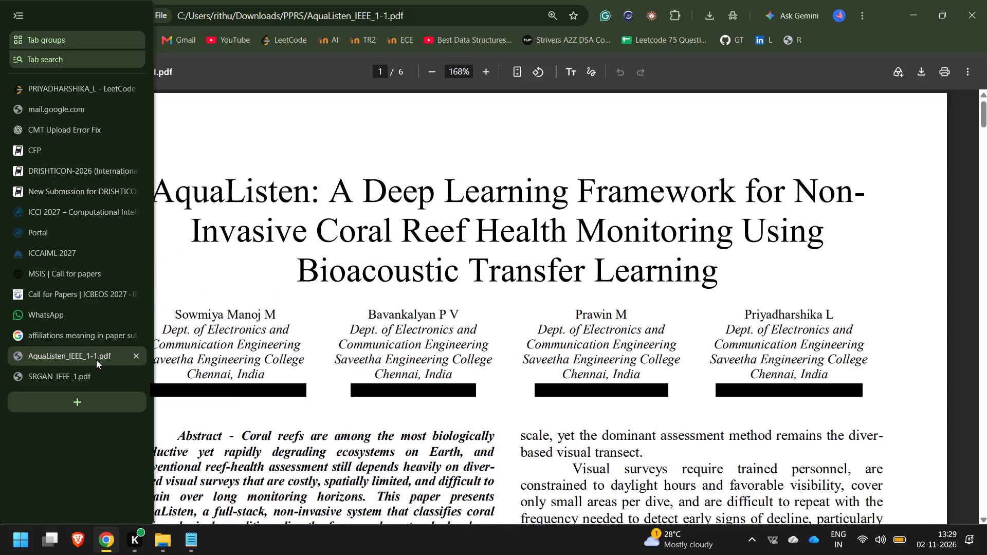
left_click_drag(150, 193, 251, 194)
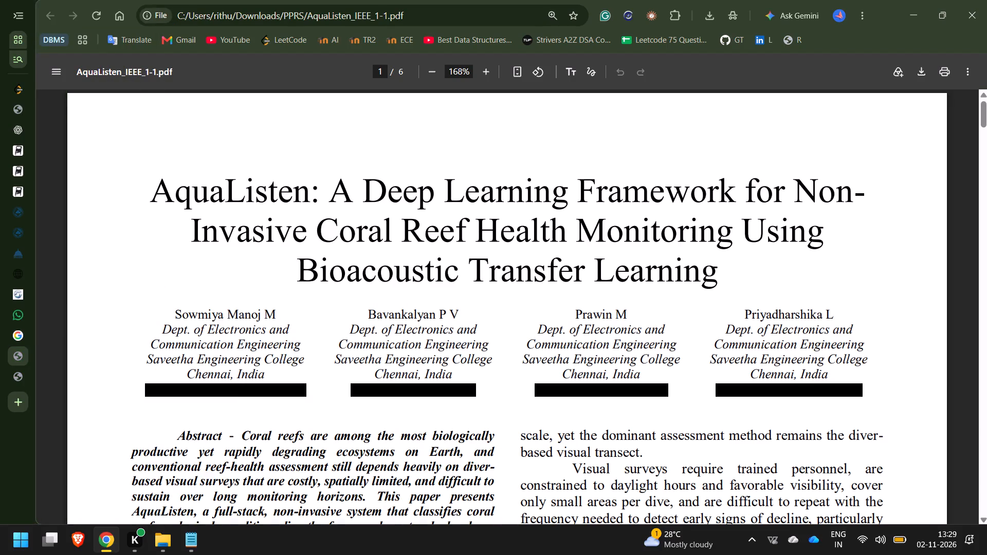
left_click_drag(251, 194, 719, 288)
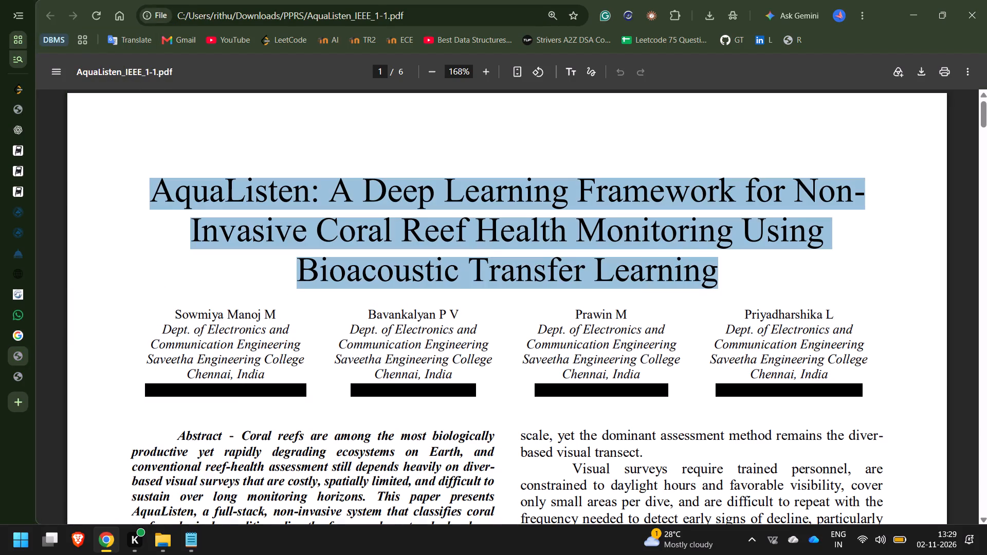
key("ctrl+c")
key("ctrl+c")
key("ctrl+c")
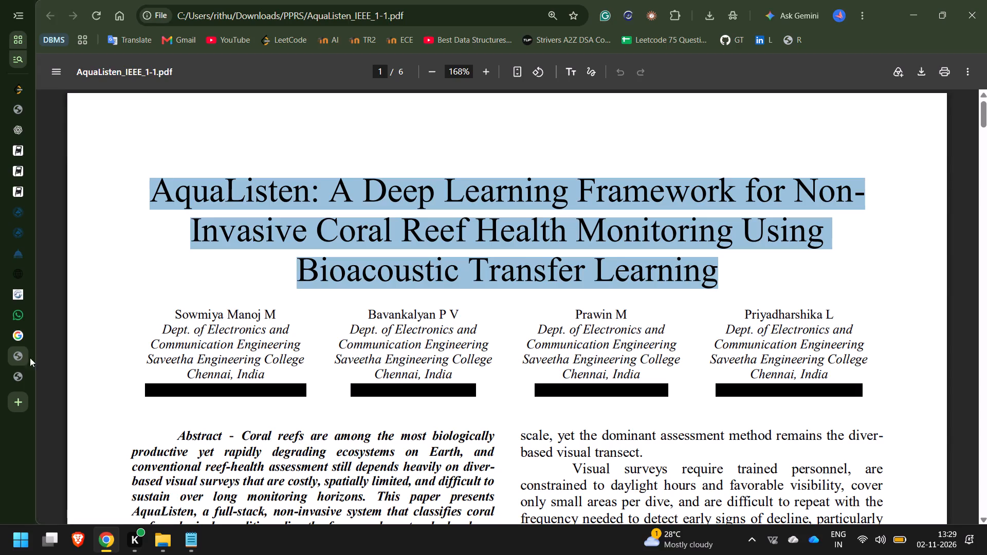
left_click(52, 189)
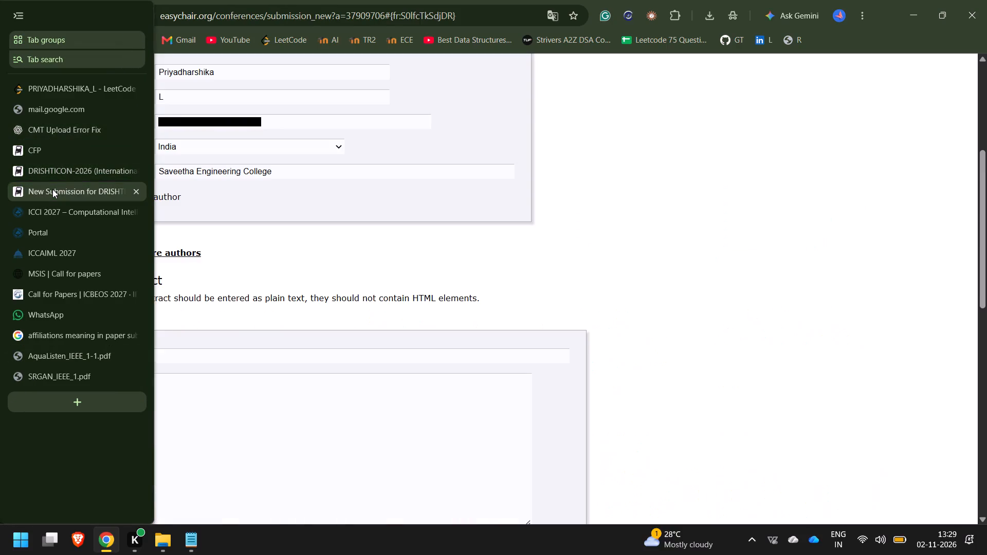
left_click(197, 353)
key("ctrl+v")
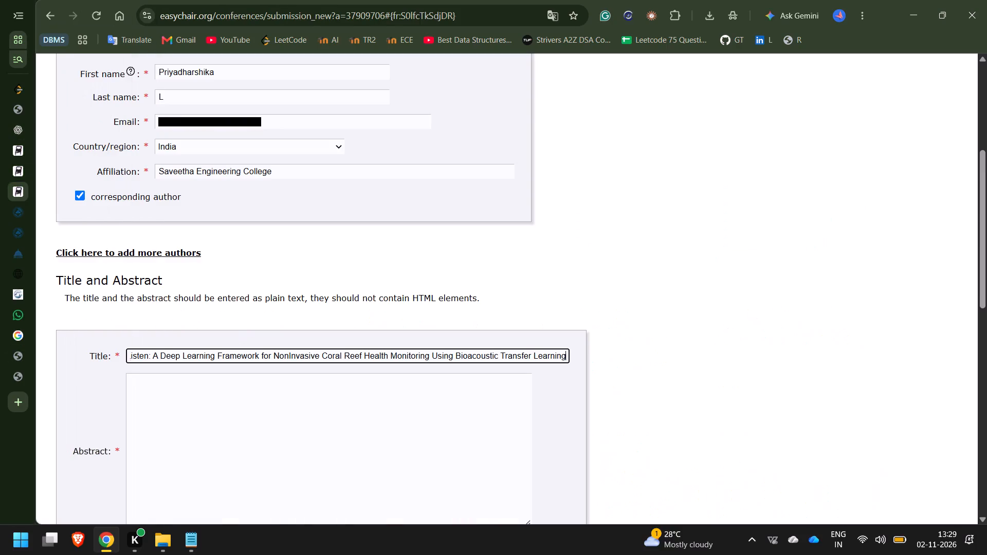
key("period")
Copy the full abstract text from AquaListen_IEEE_1-1.pdf into the submission's Abstract field, without a trailing line break.
scroll(197, 353, "down", 2)
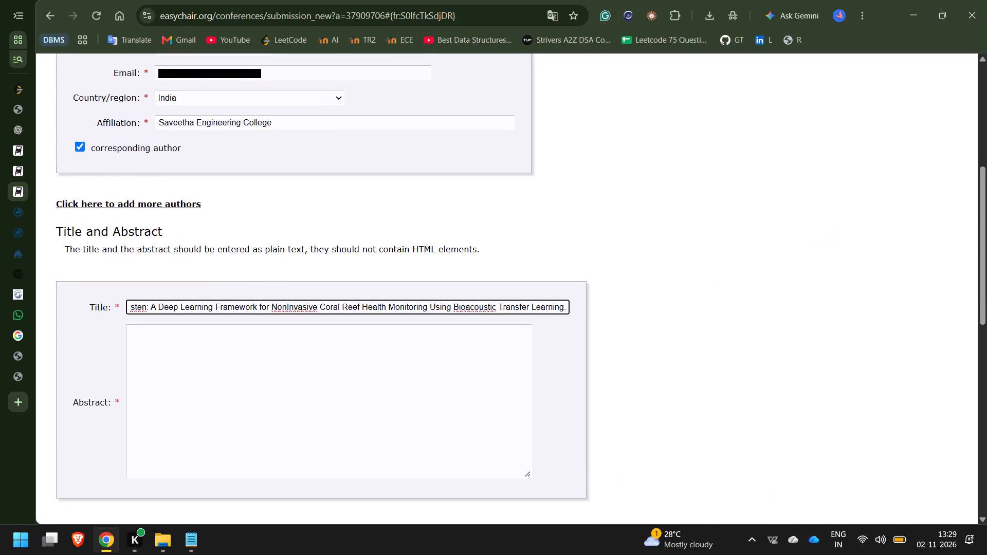
left_click(44, 355)
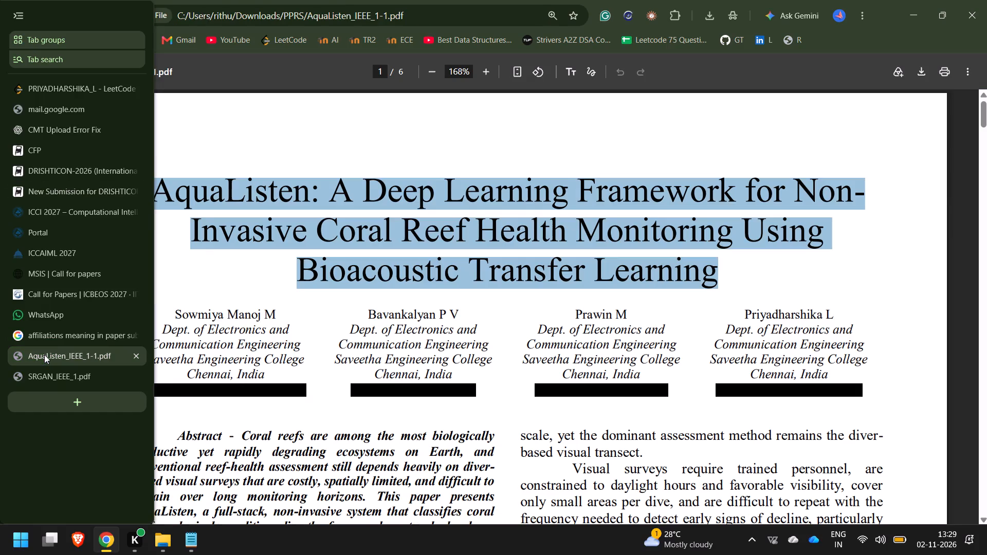
scroll(236, 366, "down", 3)
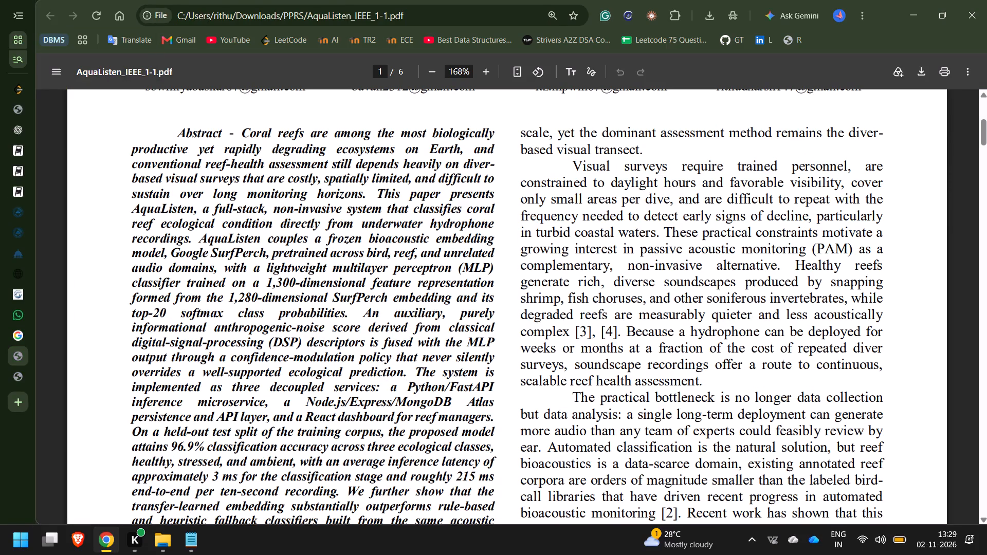
left_click_drag(243, 132, 250, 145)
left_click_drag(250, 145, 337, 423)
key("Down")
key("Down")
key("Down")
key("Down")
key("Down")
key("Down")
key("Down")
key("Down")
key("Down")
key("Down")
key("Down")
key("Down")
key("Down")
key("Down")
key("Down")
key("Down")
key("Down")
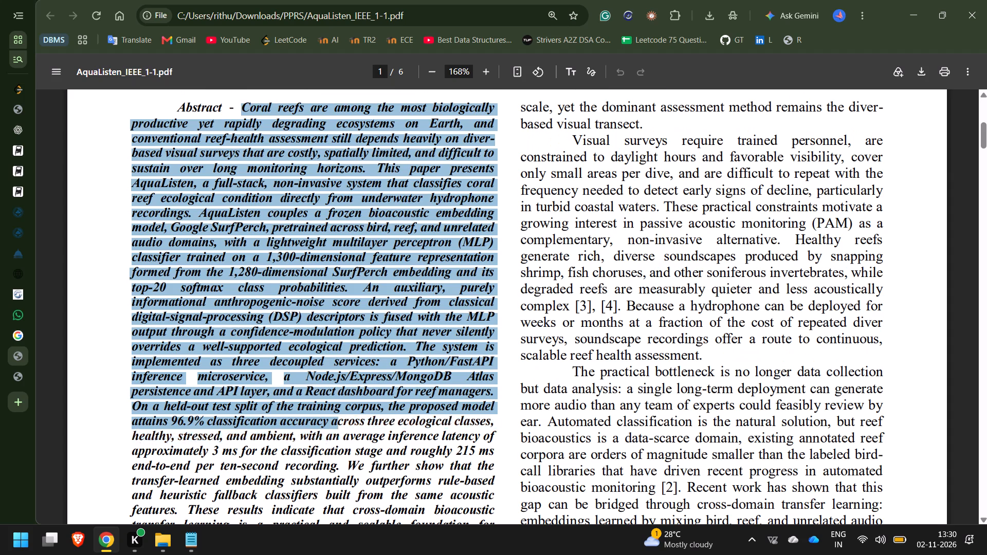
left_click_drag(337, 423, 359, 141)
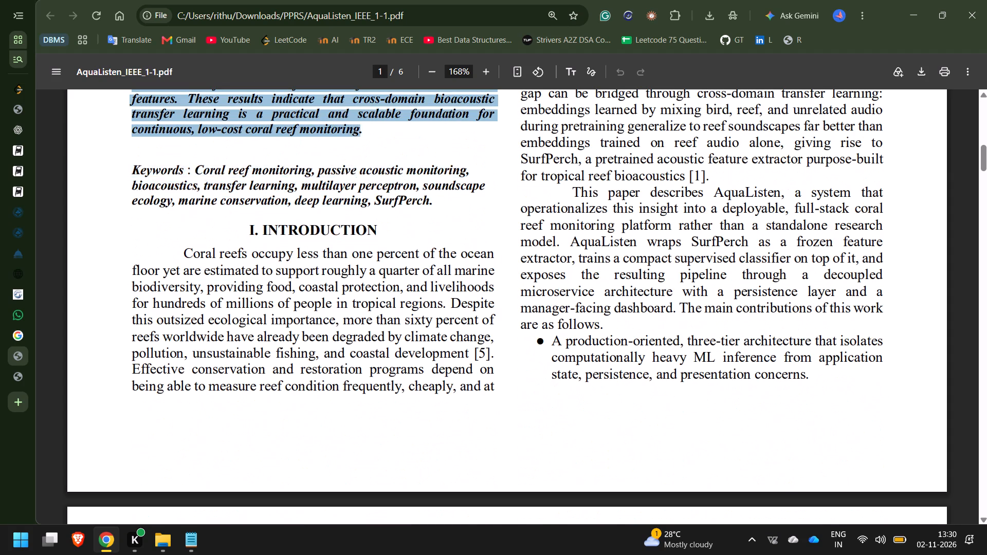
left_click_drag(359, 141, 365, 141)
key("ctrl+c")
left_click(54, 191)
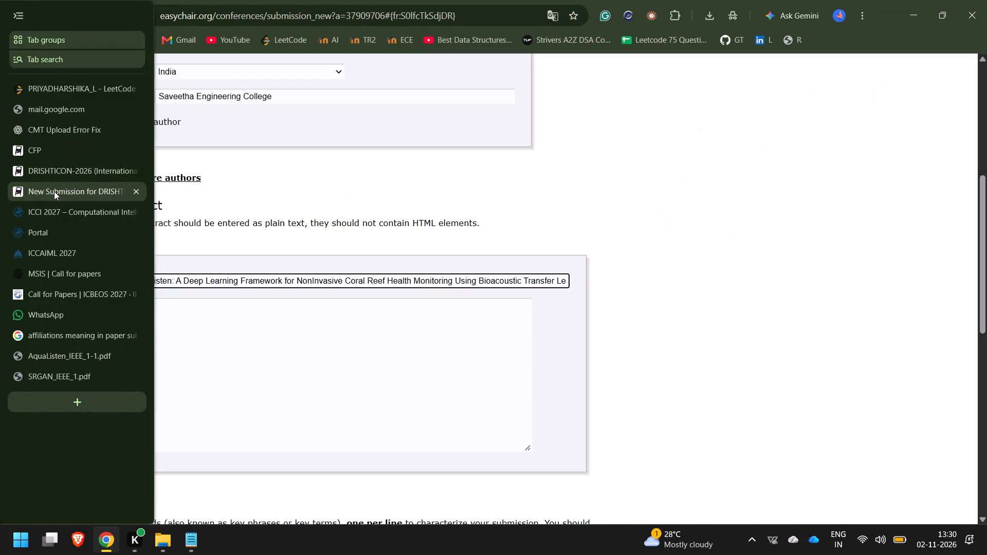
left_click(207, 349)
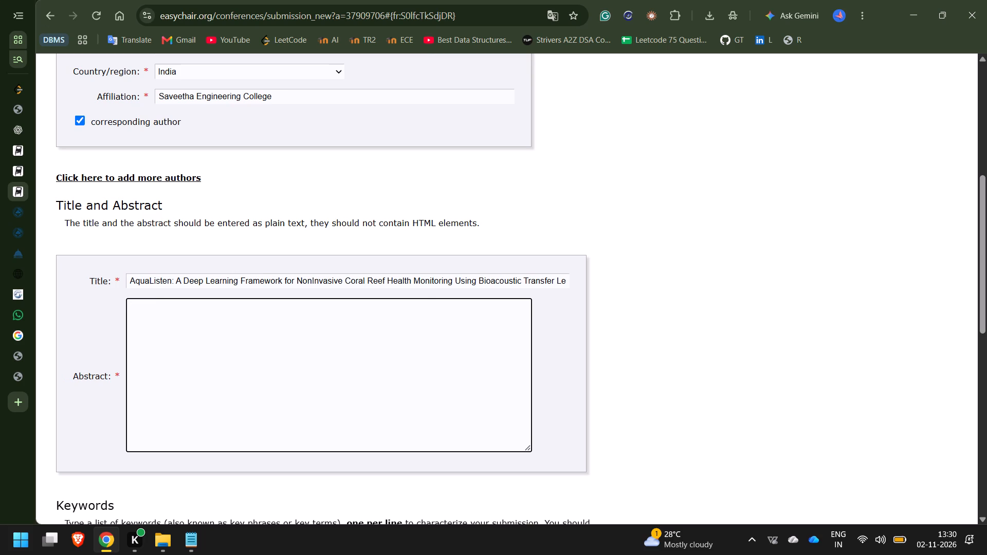
key("ctrl+v")
key("BackSpace")
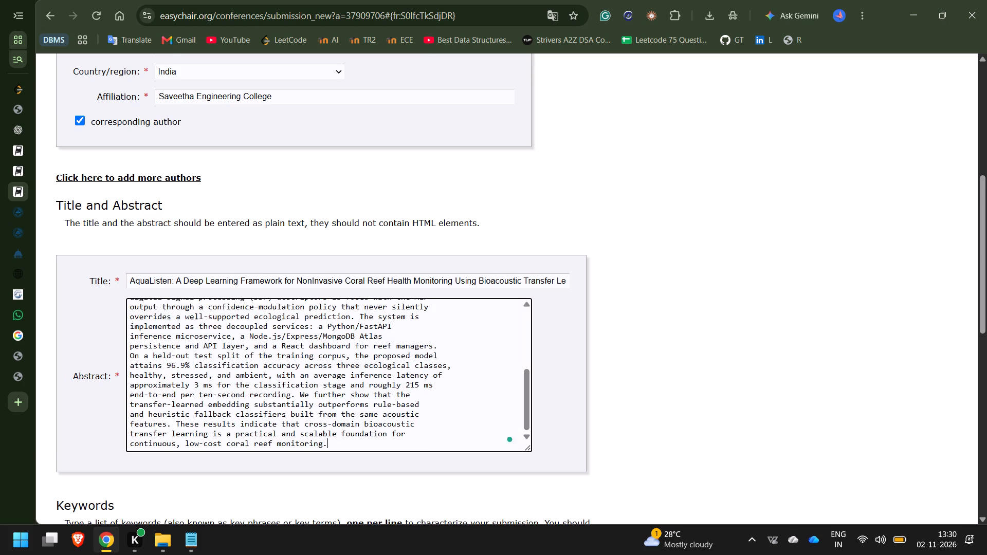
Copy the keywords "Coral reef monitoring, passive acoustic monitoring, bioacoustics" from AquaListen_IEEE_1-1.pdf into the Keywords field.
scroll(207, 349, "down", 3)
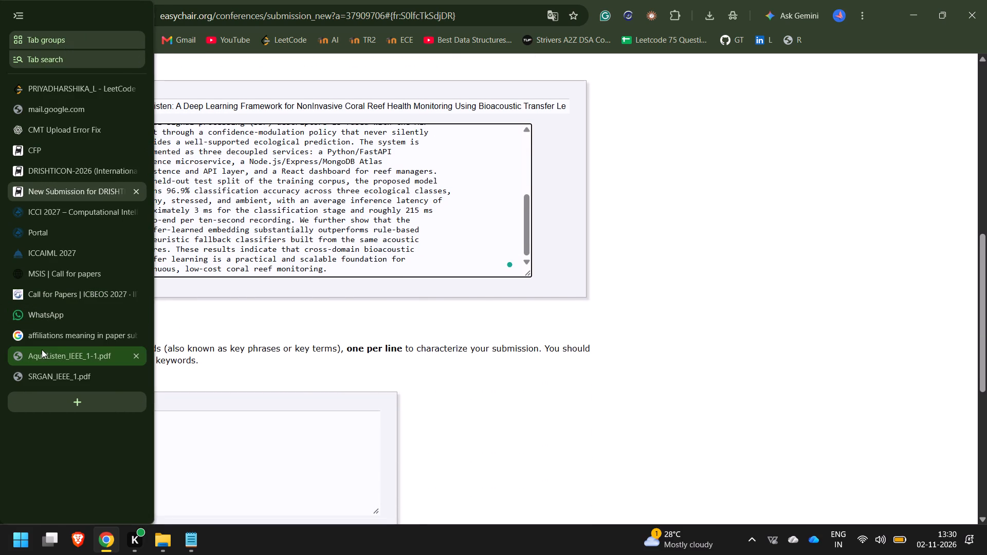
left_click(45, 354)
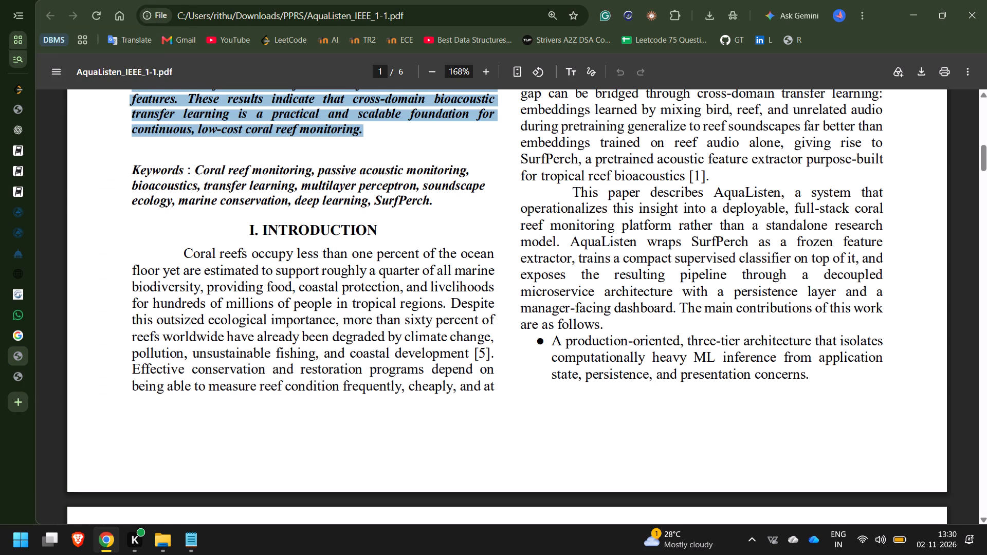
left_click_drag(194, 168, 344, 162)
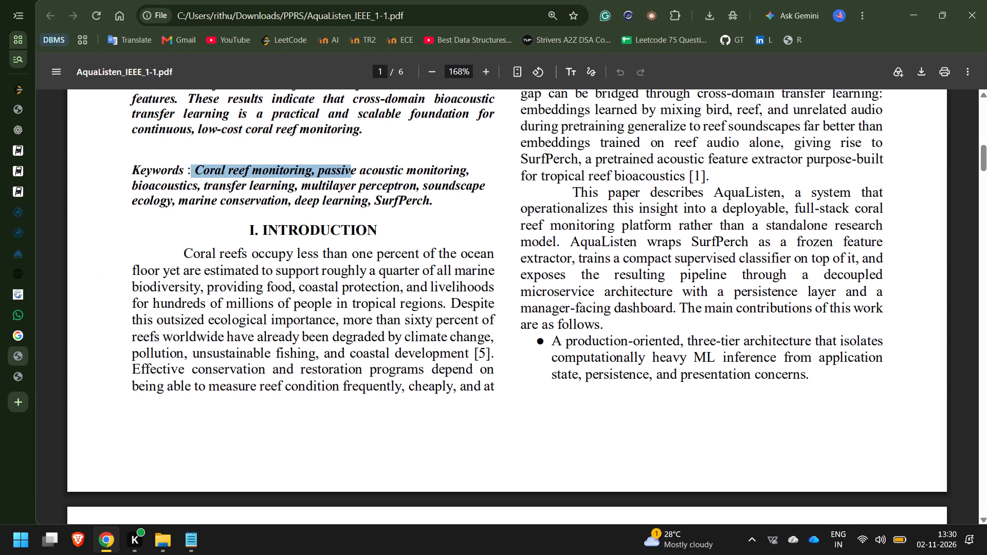
left_click_drag(344, 162, 195, 145)
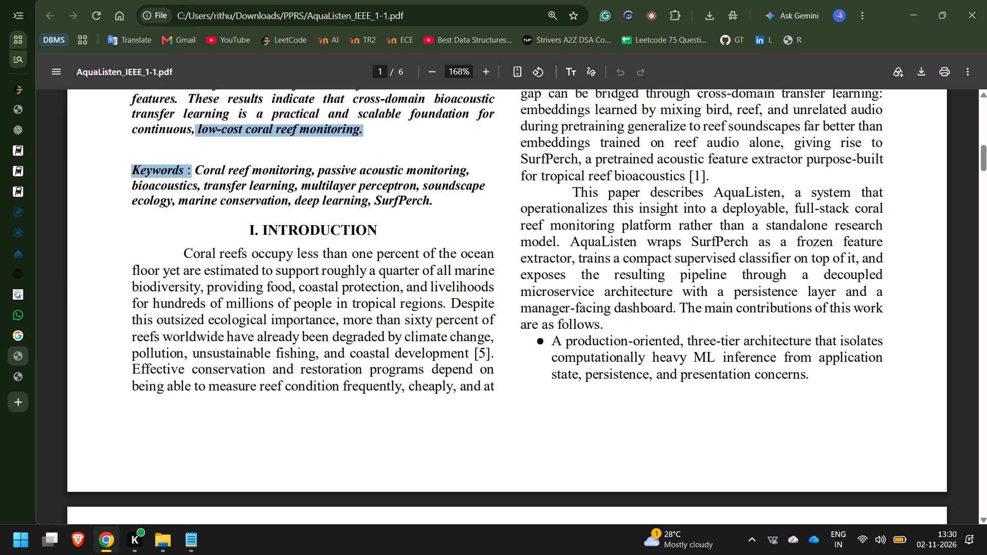
left_click_drag(195, 145, 201, 183)
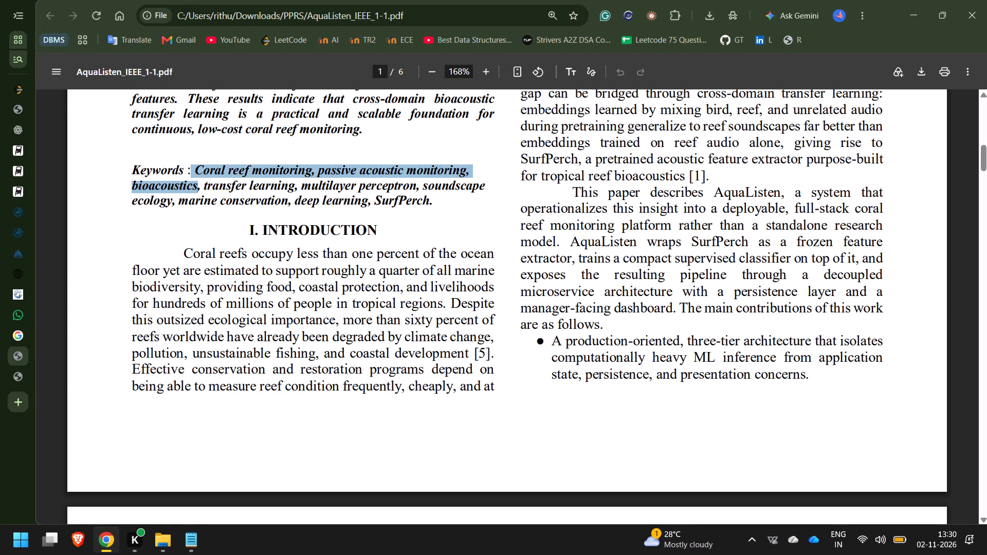
key("ctrl+c")
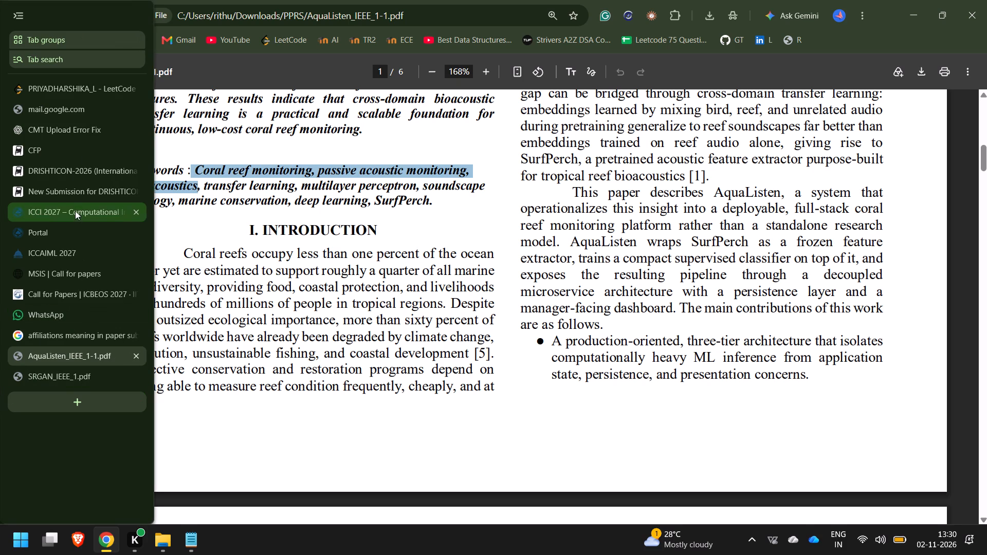
left_click(70, 190)
left_click(209, 434)
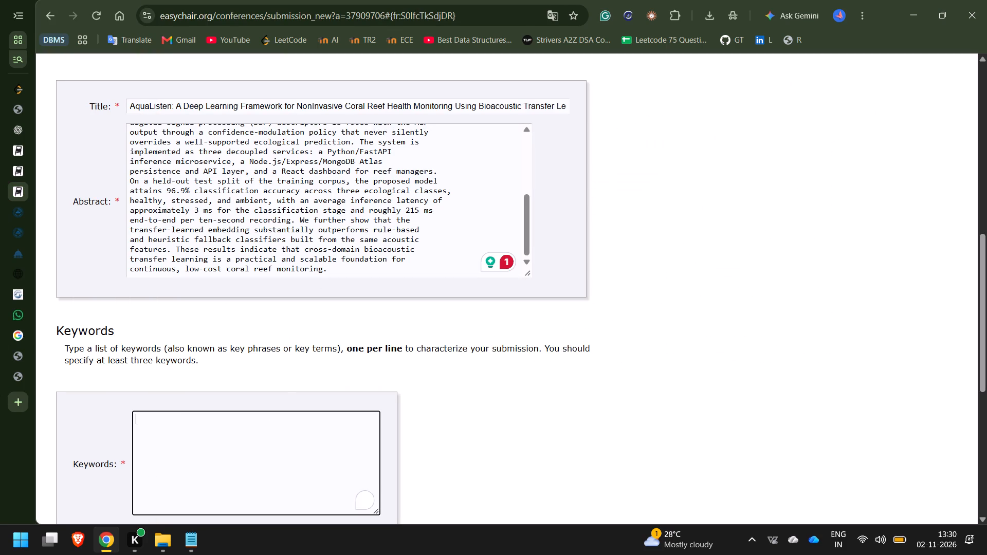
key("ctrl+v")
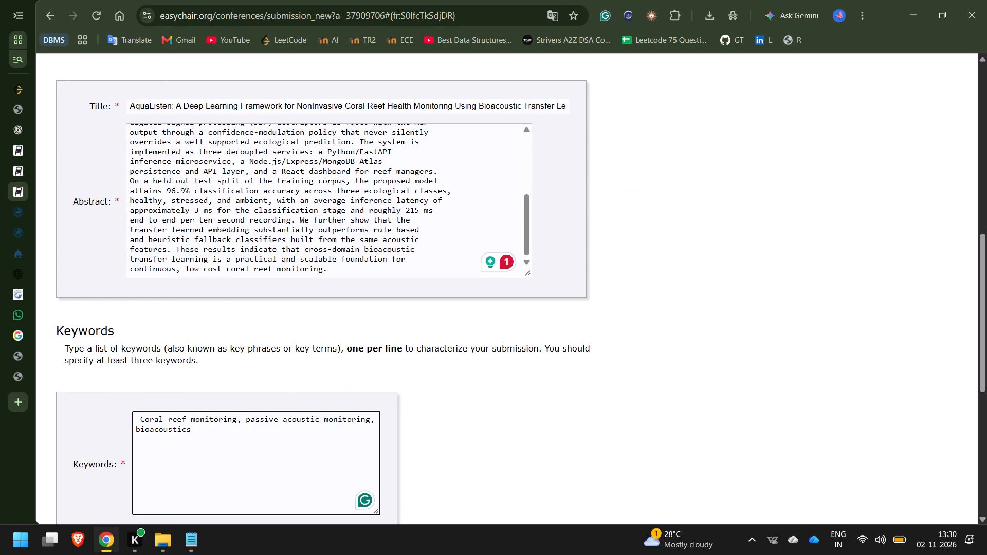
Reformat the keywords one per line, without commas, as "Coral reef monitoring", "Passive acoustic monitoring" and "Bioacoustics".
left_click(140, 419)
key("BackSpace")
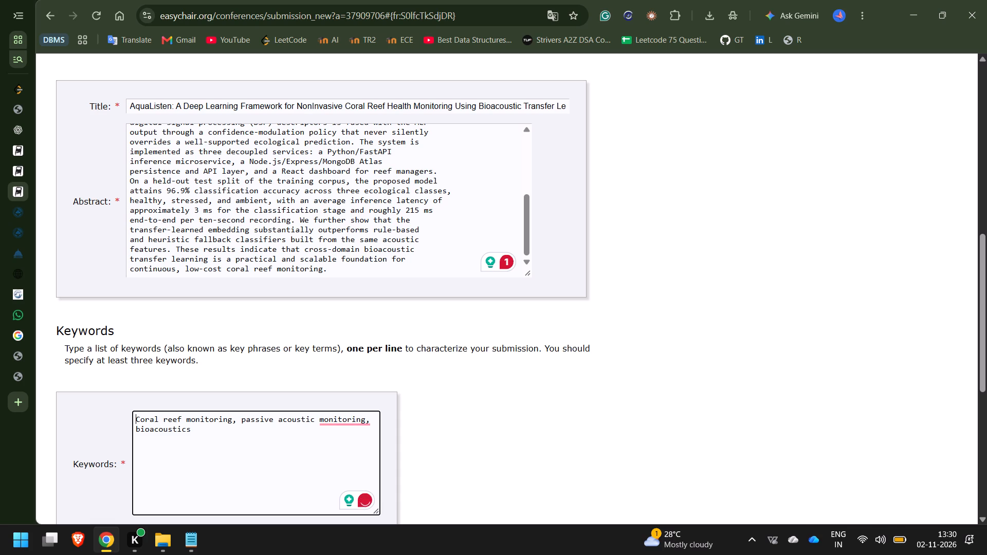
left_click(239, 421)
key("BackSpace")
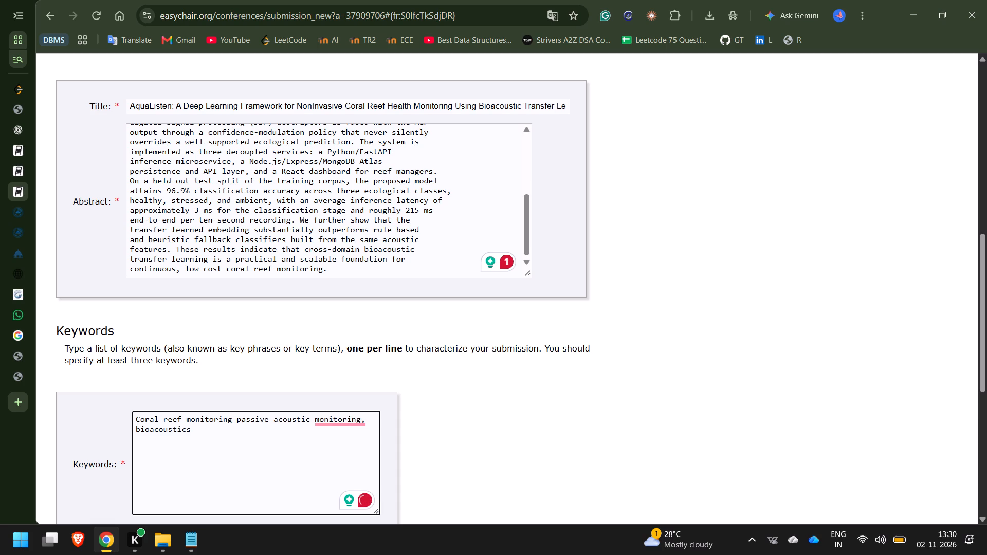
key("Return")
key("Right")
key("Right")
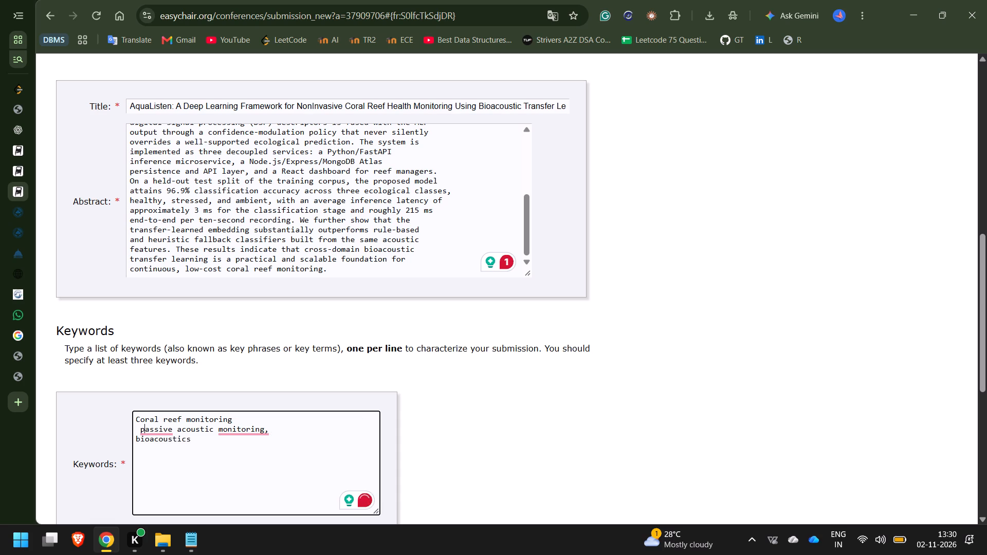
key("BackSpace")
key("BackSpace")
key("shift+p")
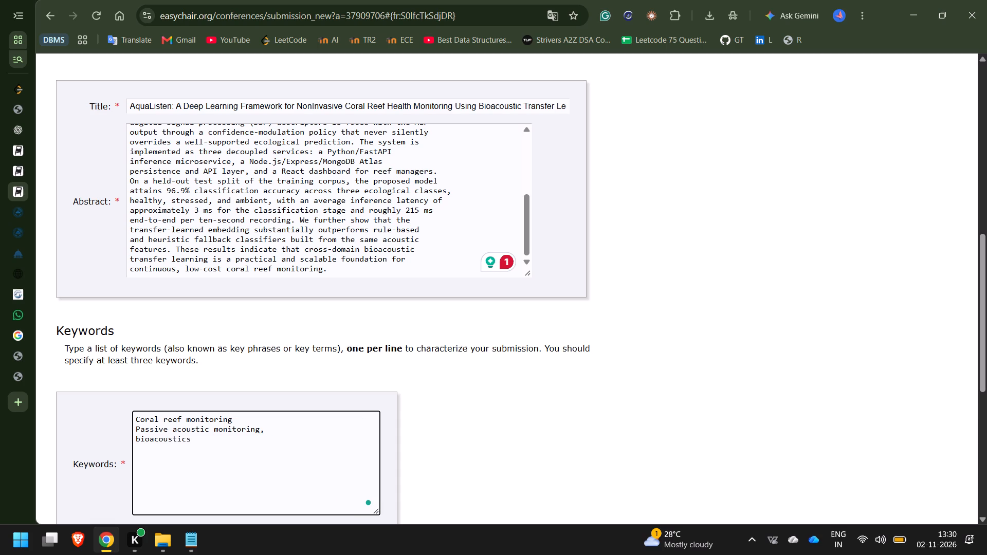
left_click(265, 431)
key("BackSpace")
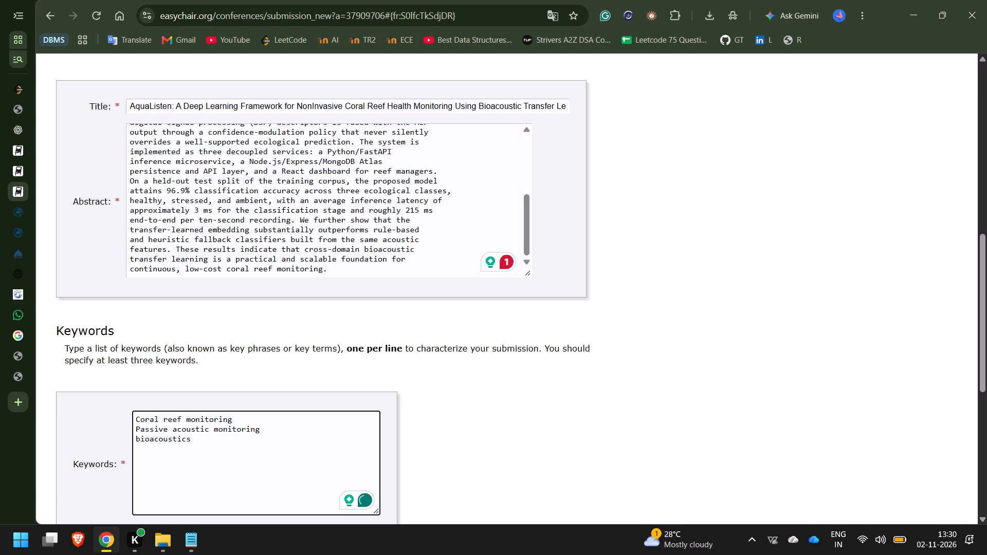
left_click(137, 439)
key("Right")
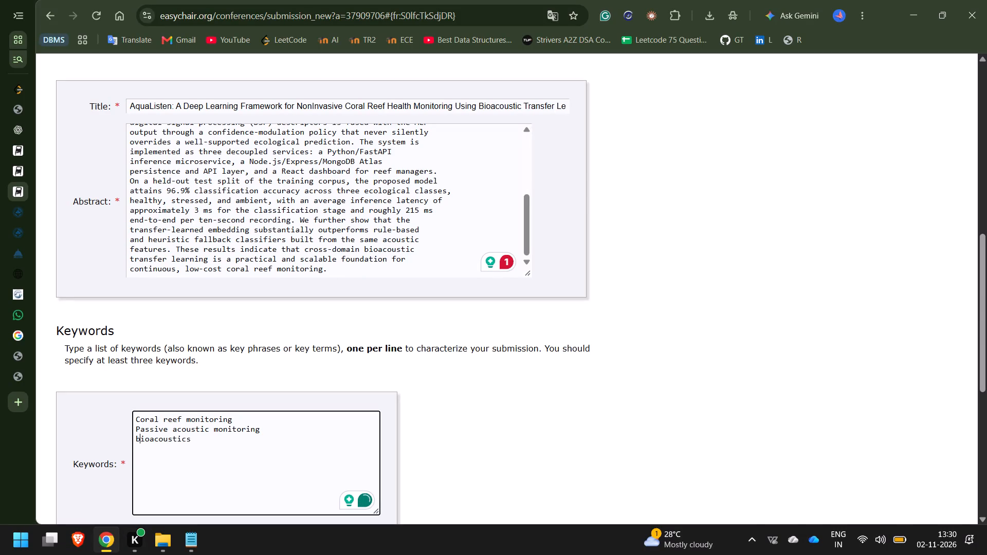
key("BackSpace")
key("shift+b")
Attach the PDF AquaListen_IEEE_1-1 from the PPRS folder in Downloads as the submission's paper file.
scroll(137, 439, "down", 6)
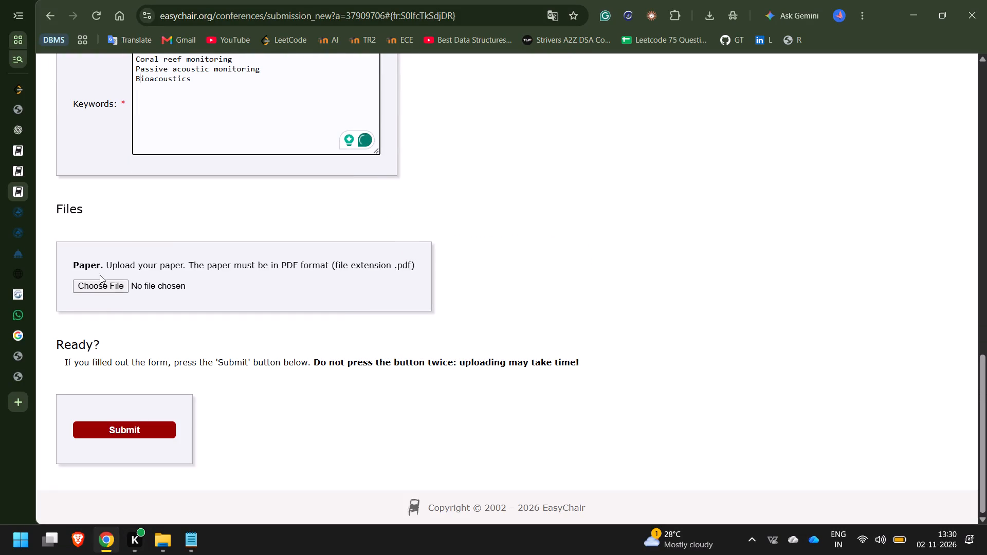
left_click(97, 287)
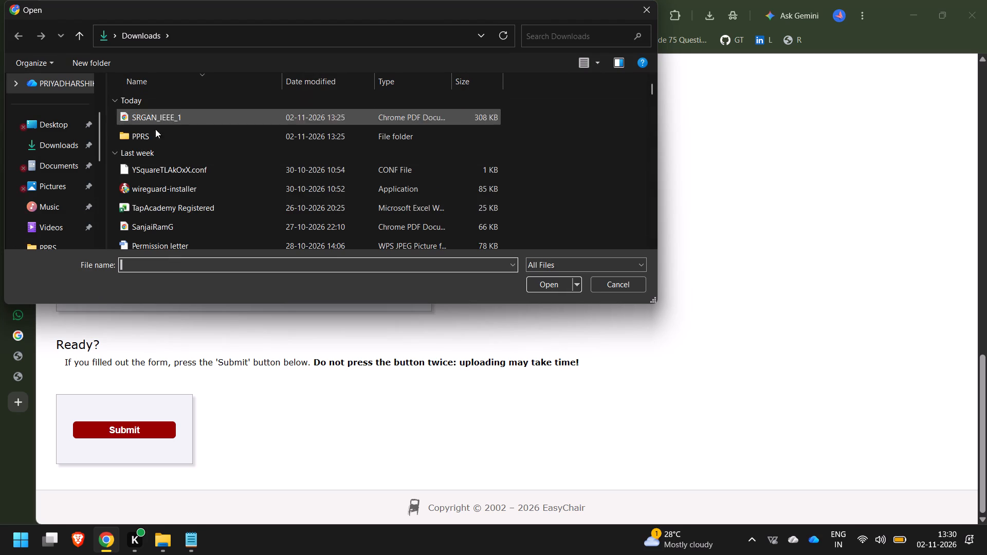
double_click(141, 143)
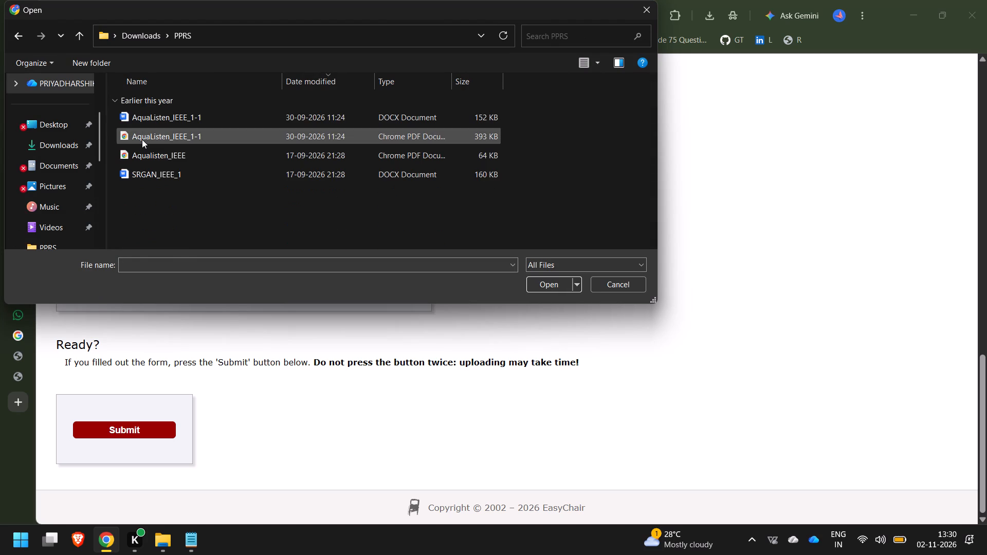
left_click(142, 139)
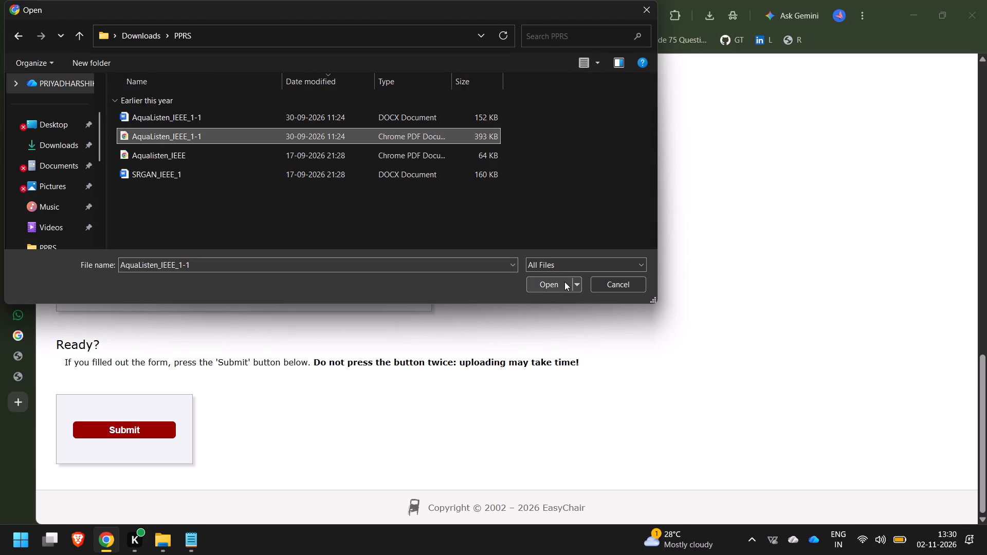
left_click(555, 285)
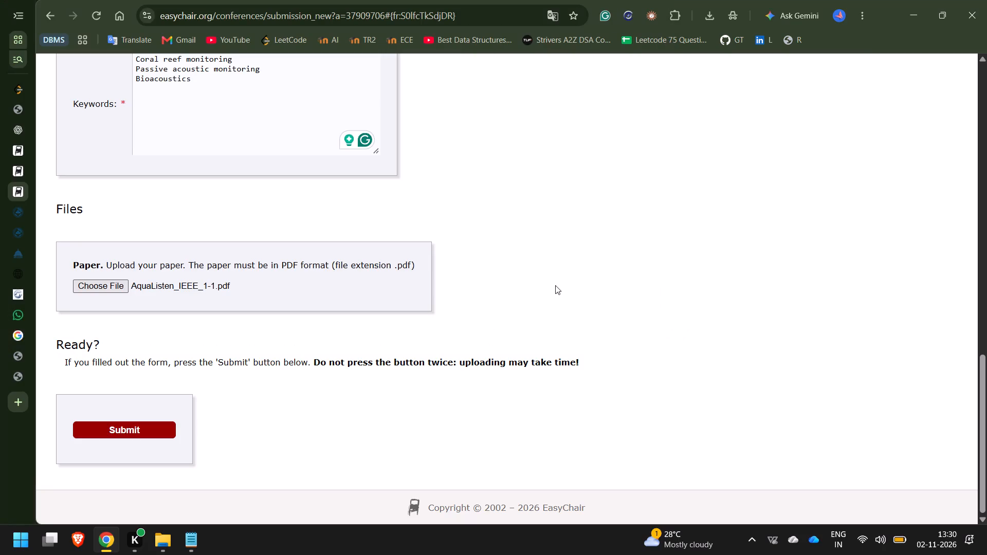
Review the filled-in form and correct "diverbased" to "diver-based" in the Abstract using the suggested spelling fix.
scroll(359, 173, "up", 6)
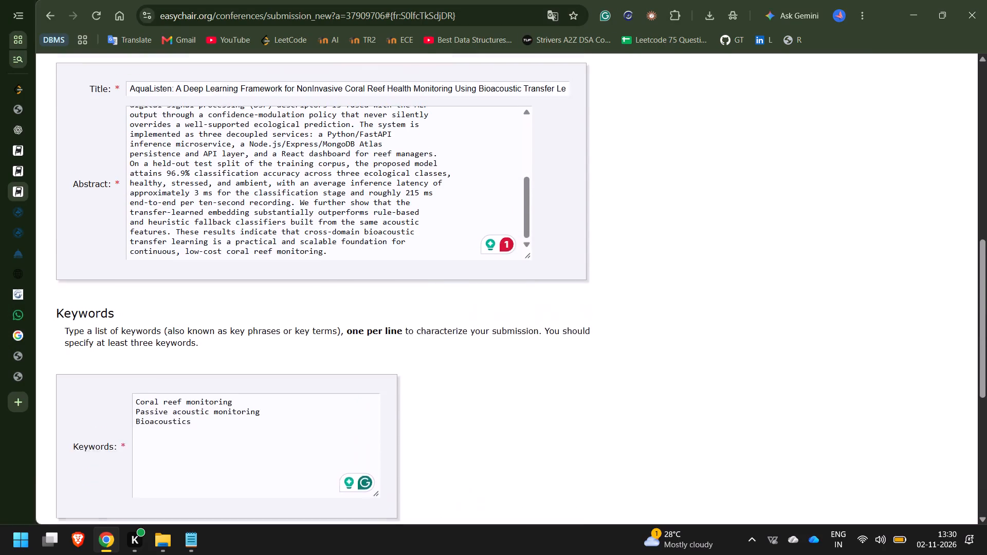
scroll(359, 173, "up", 5)
scroll(359, 173, "down", 3)
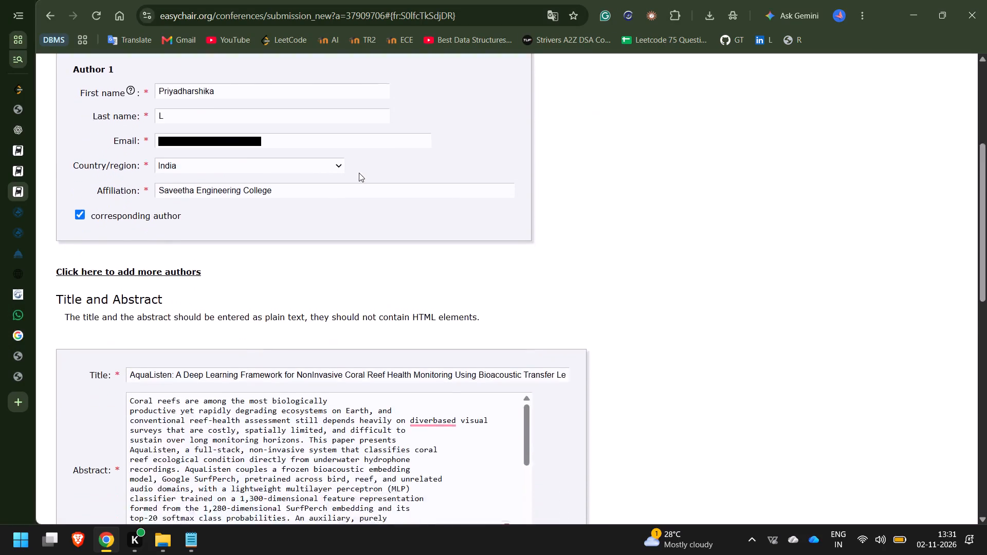
scroll(359, 173, "down", 1)
scroll(385, 134, "up", 2)
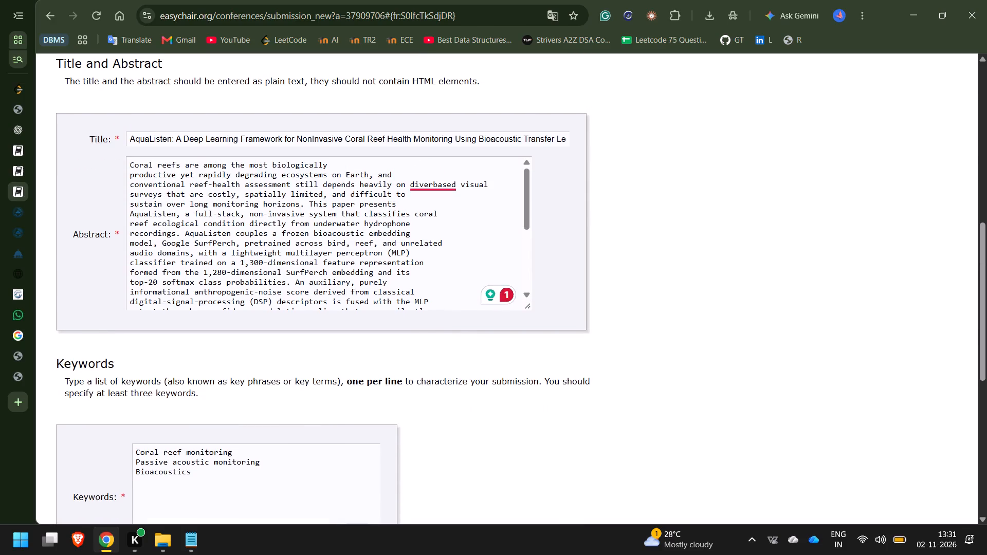
left_click(429, 189)
left_click(436, 215)
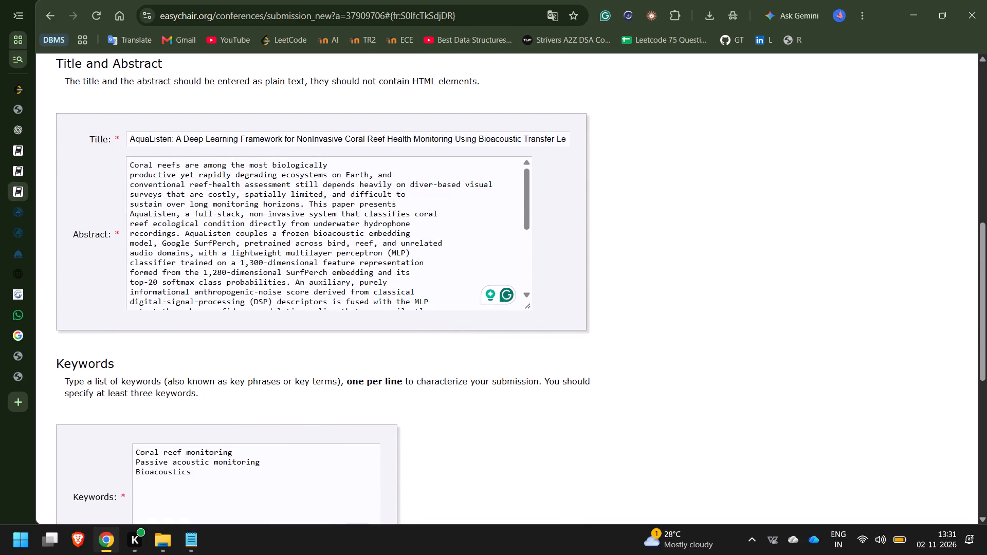
Check the author details, title and abstract once more and submit the AquaListen paper.
scroll(436, 215, "up", 4)
scroll(436, 215, "down", 6)
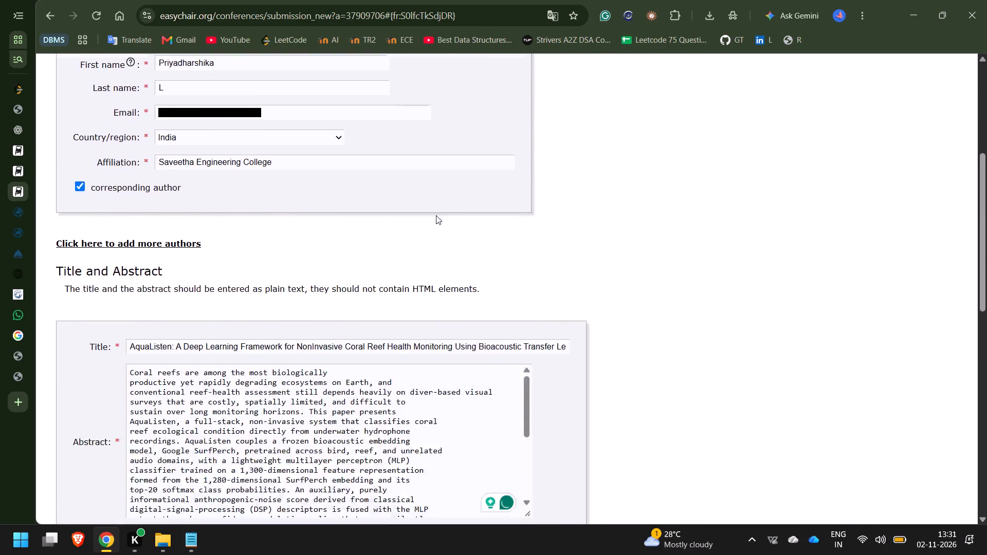
scroll(436, 215, "down", 2)
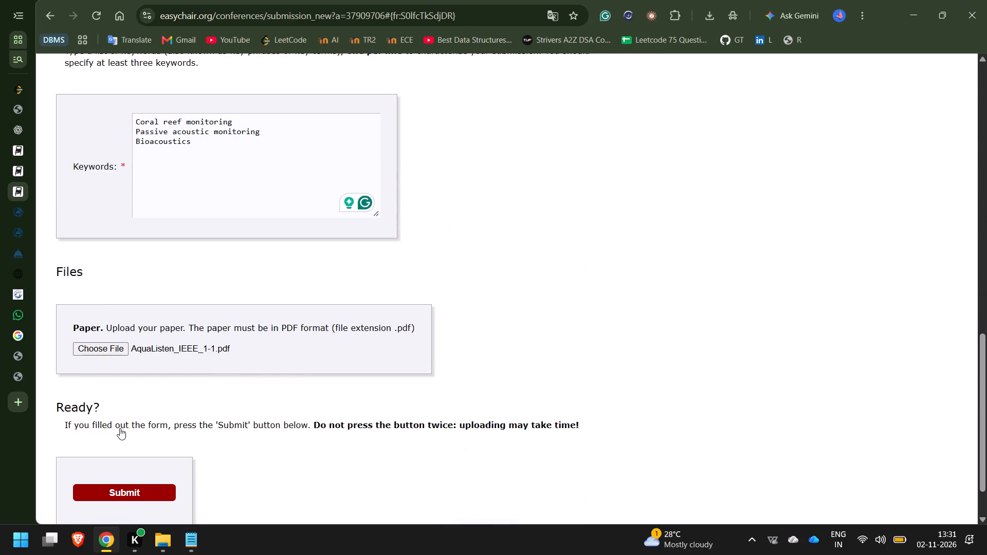
left_click(119, 428)
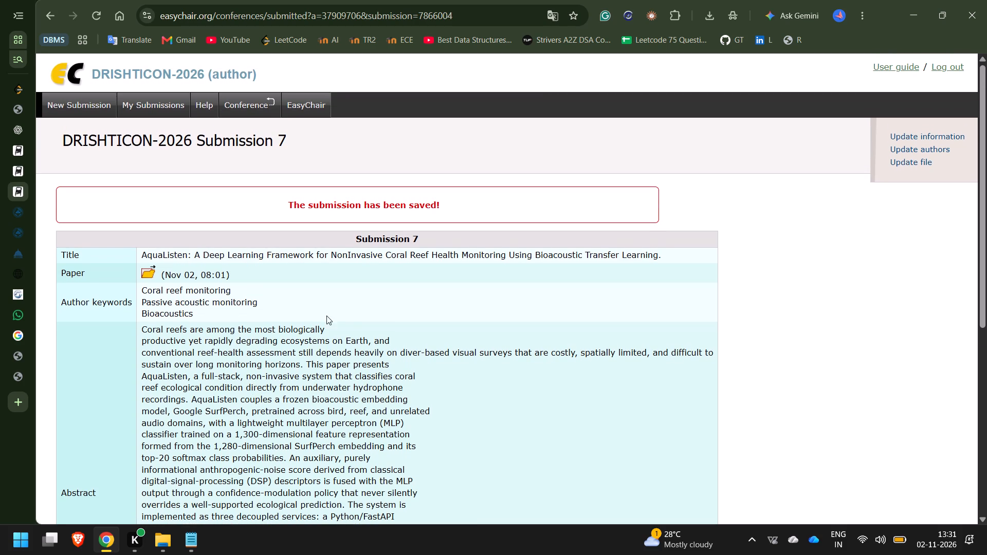
Look over the saved submission and copy its heading "DRISHTICON-2026 Submission 7" onto a new line in the Notepad notes.
scroll(347, 317, "down", 2)
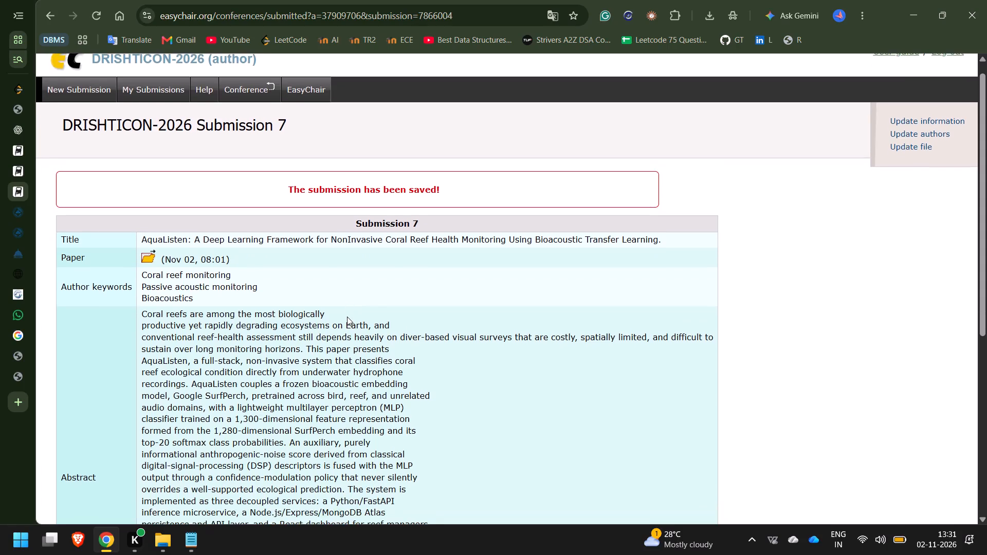
scroll(347, 317, "down", 5)
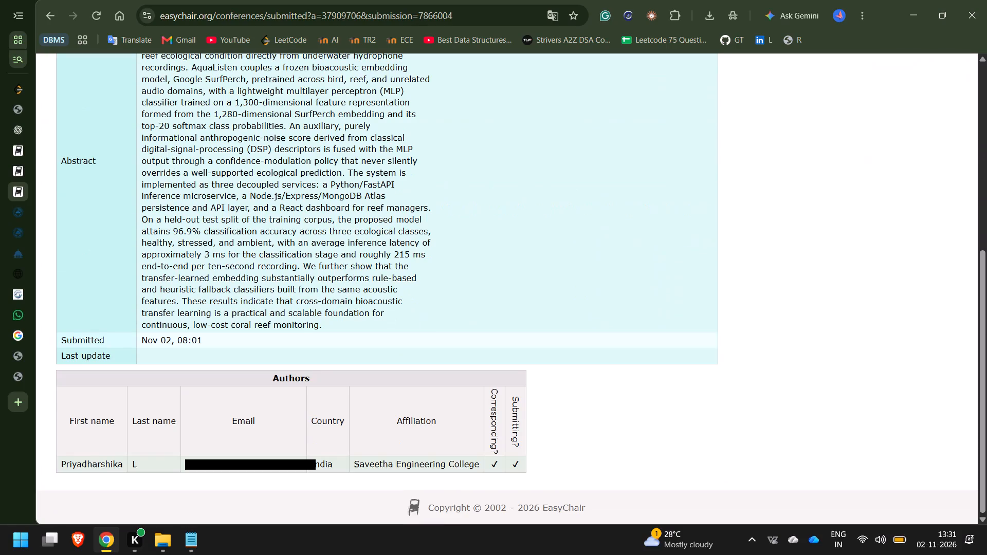
scroll(347, 317, "down", 1)
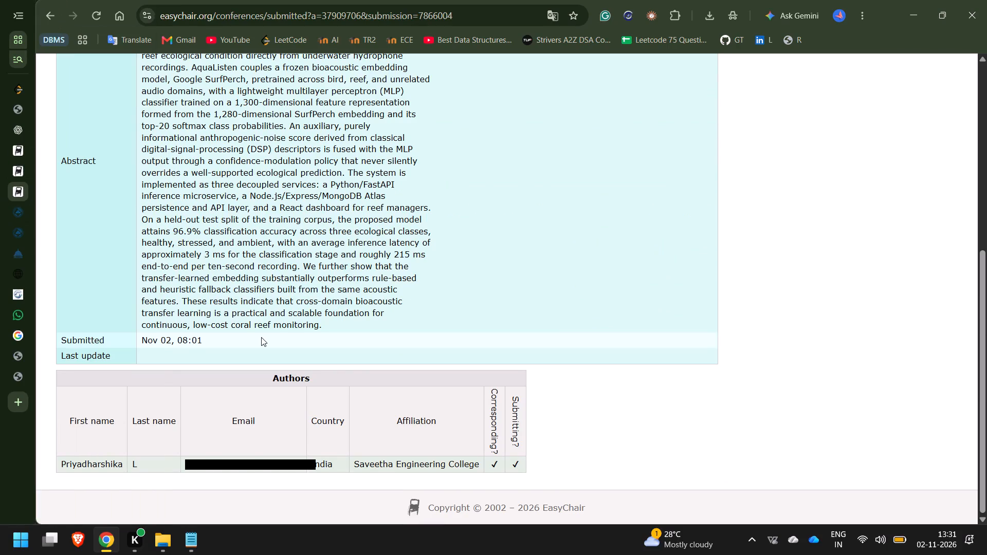
scroll(261, 337, "up", 8)
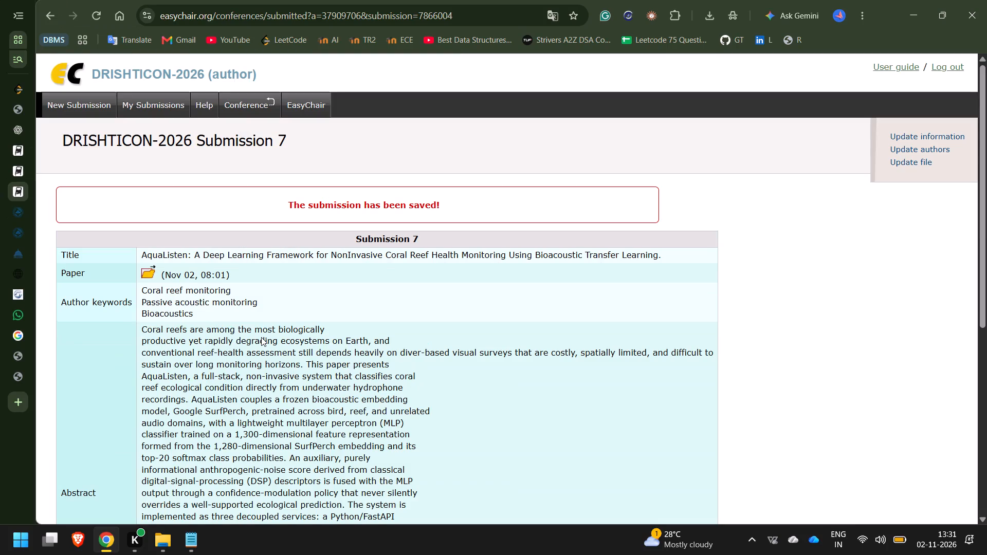
left_click_drag(64, 140, 412, 146)
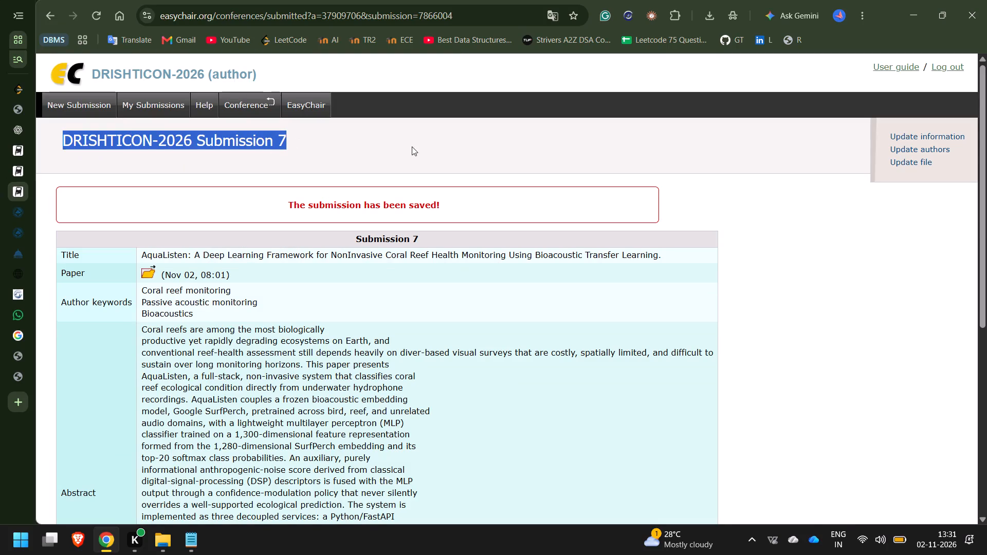
left_click_drag(412, 146, 415, 145)
key("ctrl+c")
left_click(190, 546)
key("shift+Return")
key("ctrl+v")
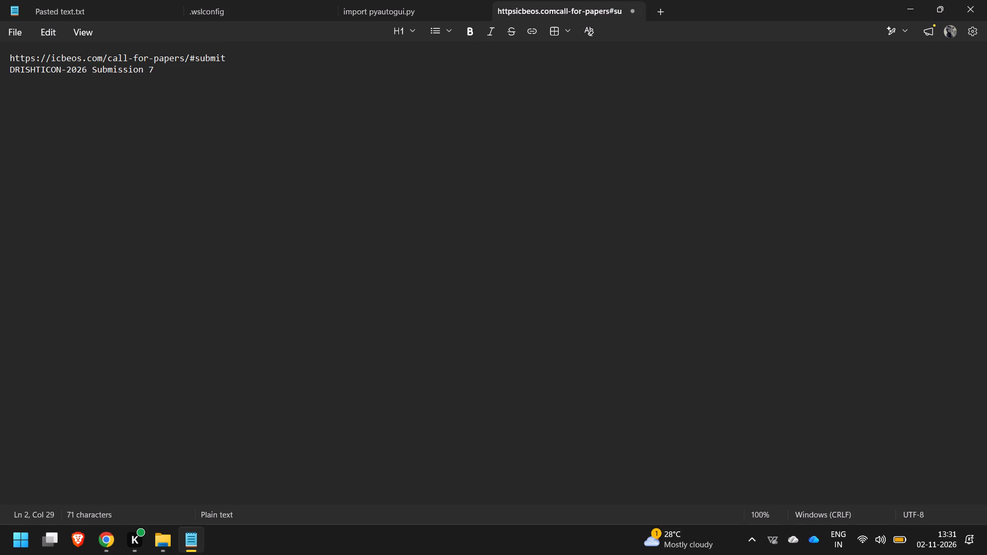
In the Notepad notes, append "- aqua" to the icbeos.com line and "- 2" to the DRISHTICON-2026 line, and start a new line.
key("alt+Tab")
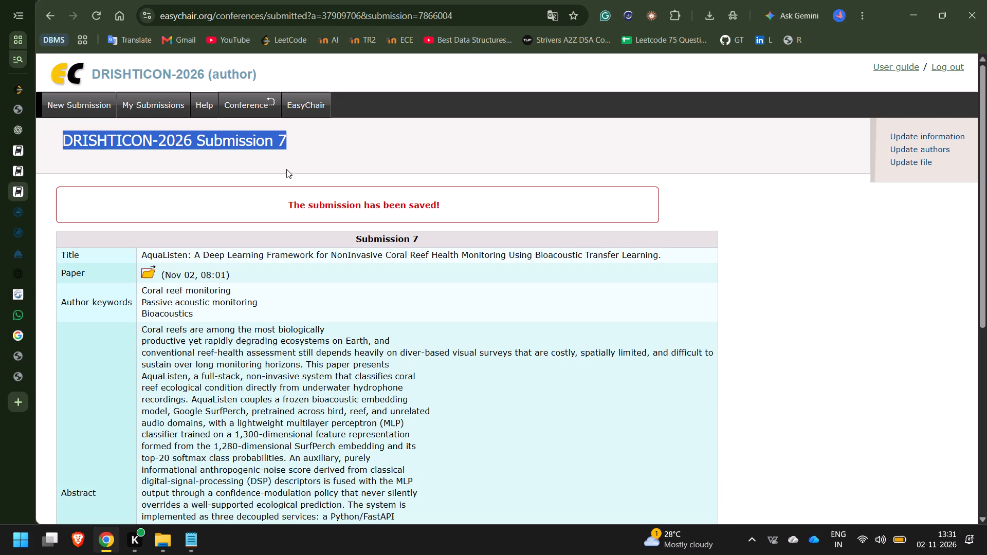
key("alt+Tab")
left_click(252, 60)
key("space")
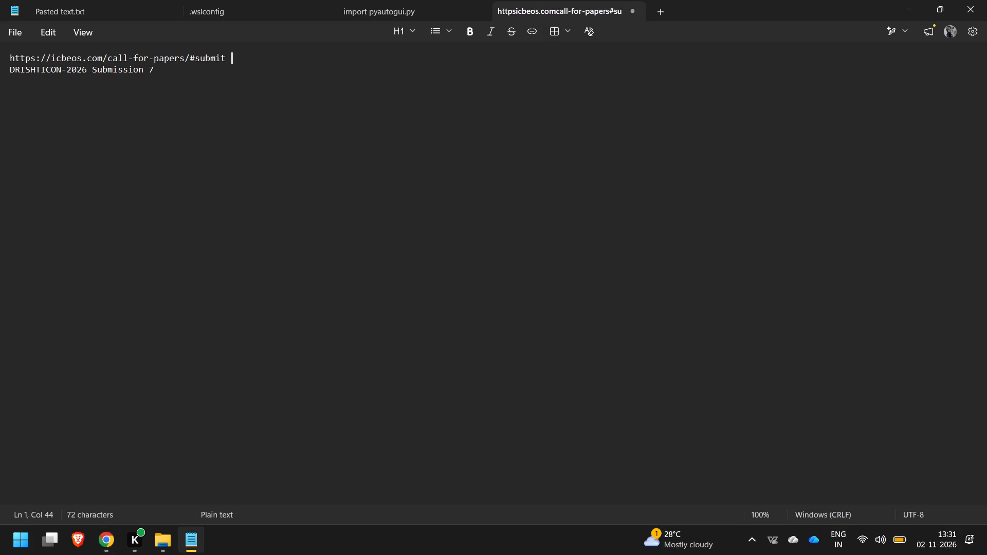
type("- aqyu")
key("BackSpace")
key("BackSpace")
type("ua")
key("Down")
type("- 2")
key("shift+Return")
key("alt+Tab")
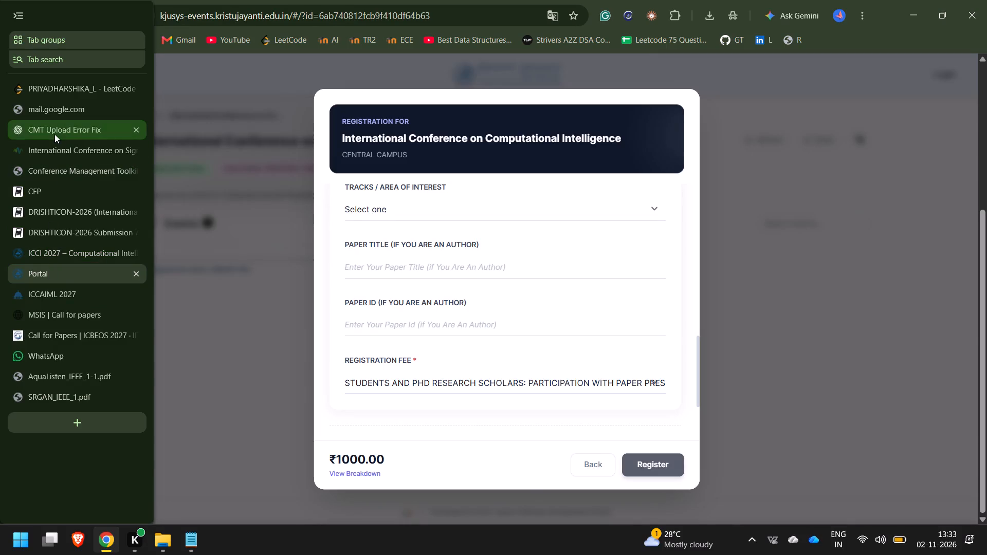
left_click(54, 149)
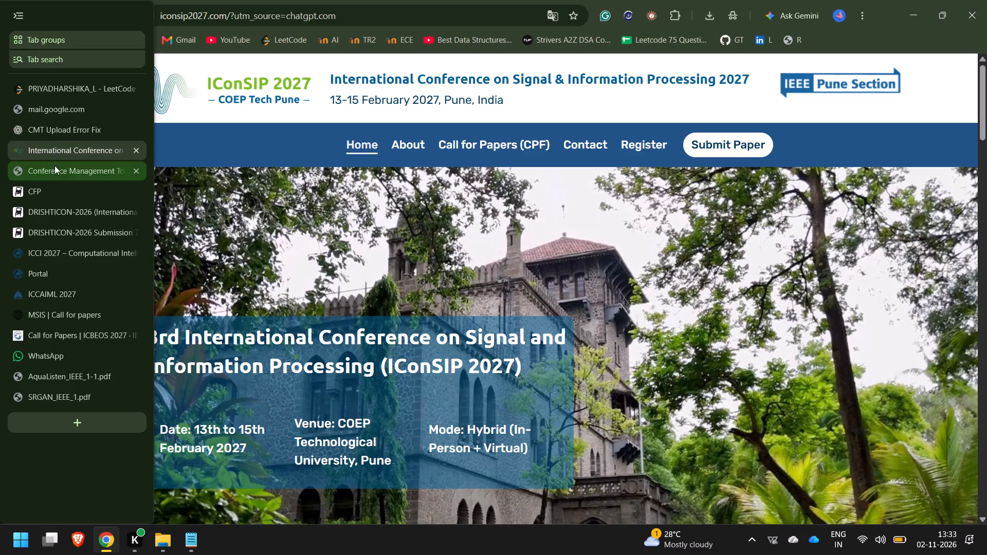
left_click(54, 165)
left_click_drag(54, 165, 82, 395)
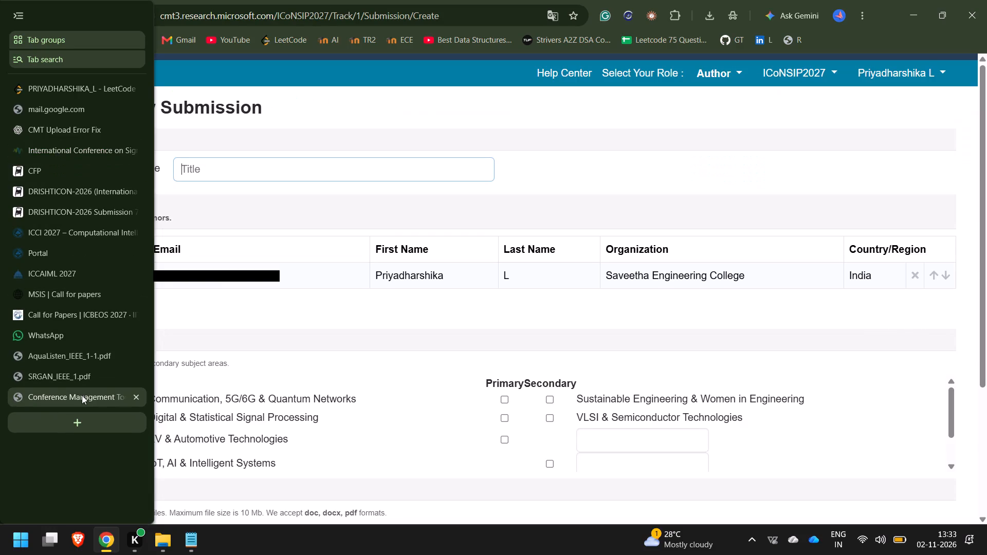
left_click(324, 171)
key("ctrl+v")
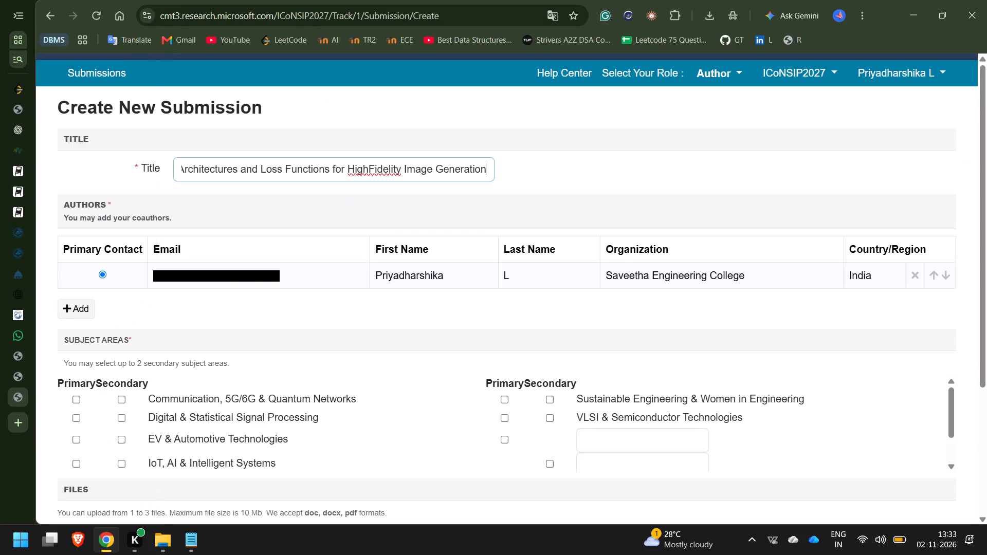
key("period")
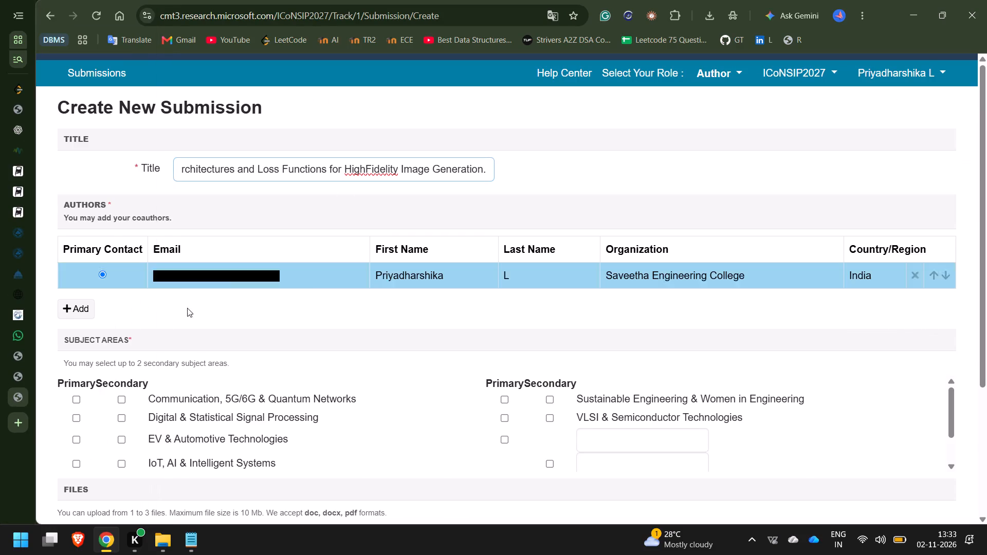
Open a blank coauthor entry in the Authors section of the SRGAN submission.
left_click(77, 304)
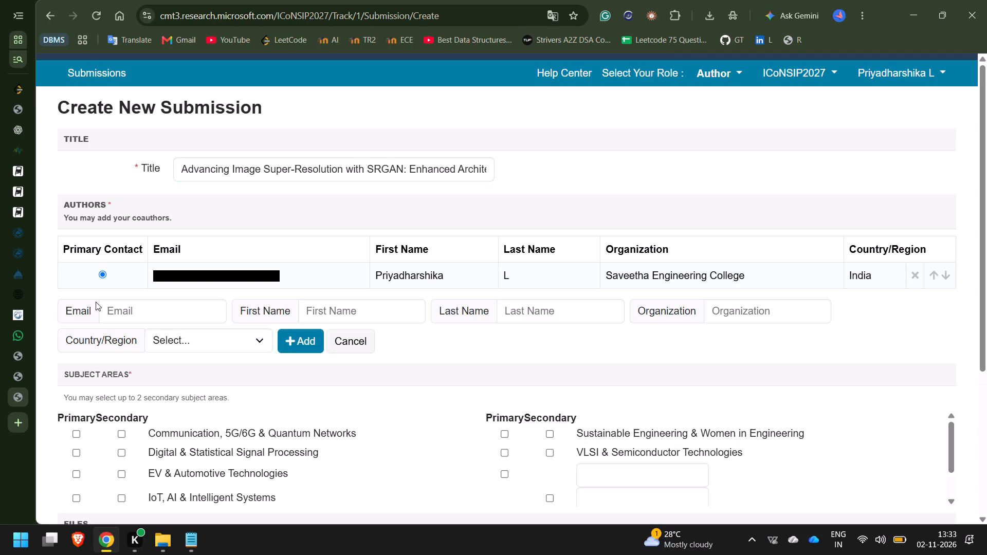
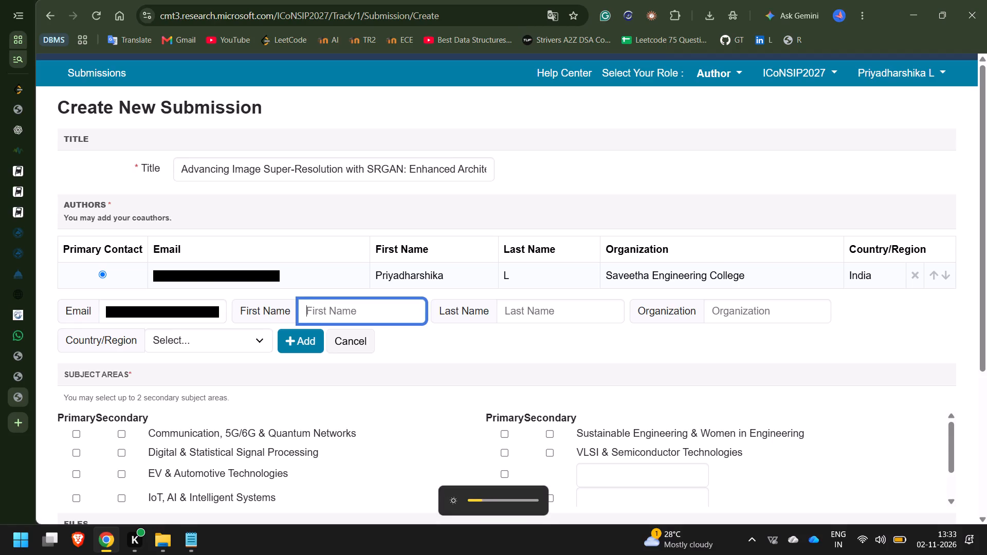
Fill in the coauthor's first name, last-name initial M and organization Saveetha Engineering College in the new author entry.
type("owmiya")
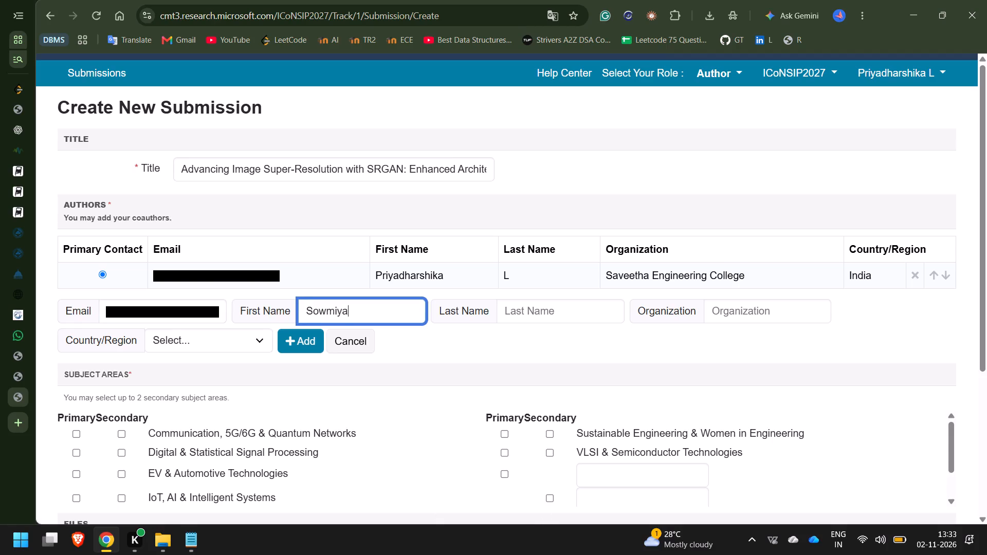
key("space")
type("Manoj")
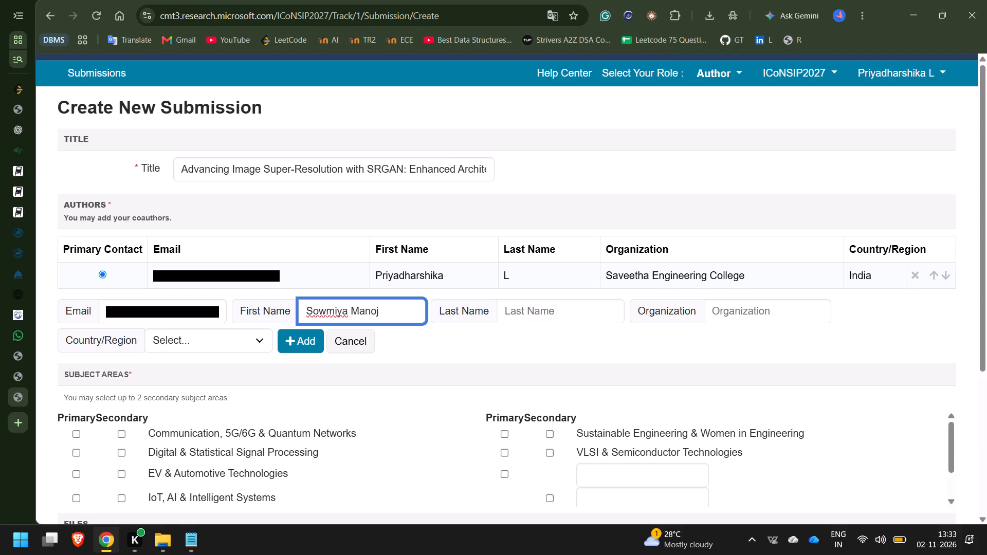
left_click(543, 312)
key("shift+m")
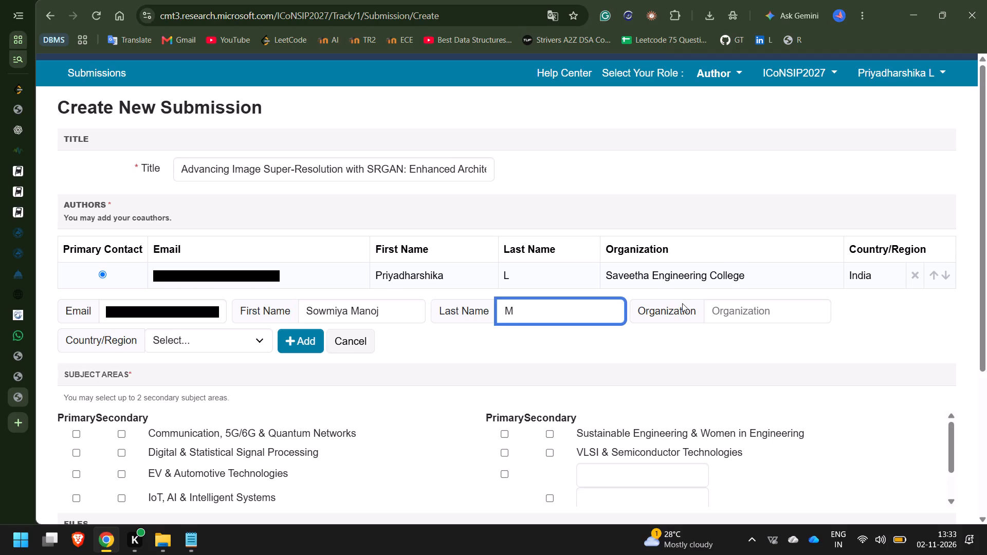
left_click(721, 309)
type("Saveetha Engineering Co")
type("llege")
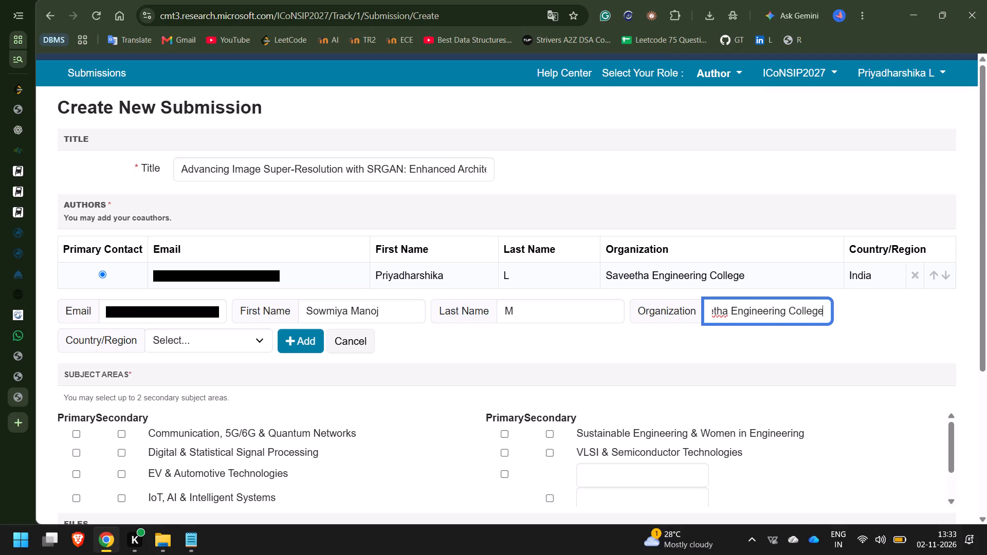
Set the coauthor's country to India and add the completed entry to the SRGAN submission's author list.
left_click(244, 336)
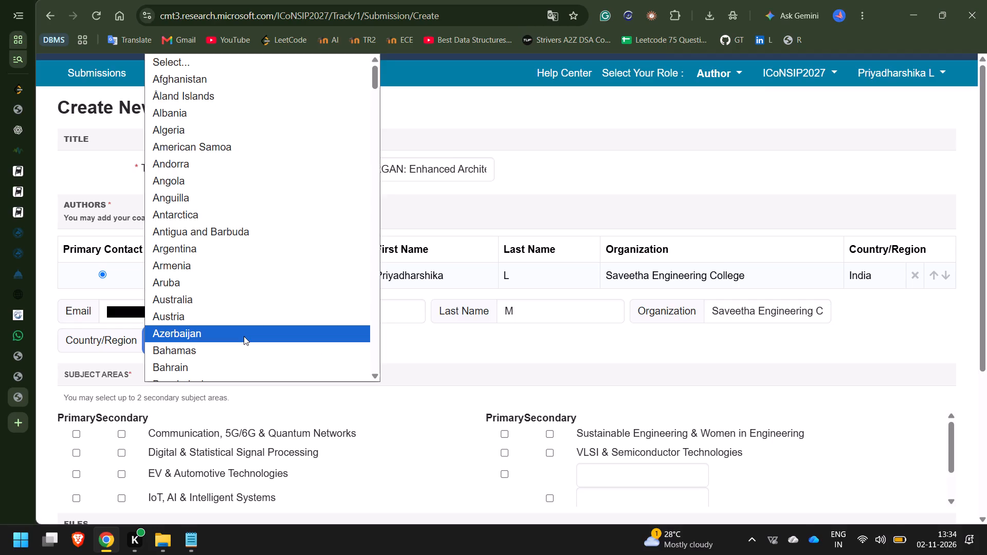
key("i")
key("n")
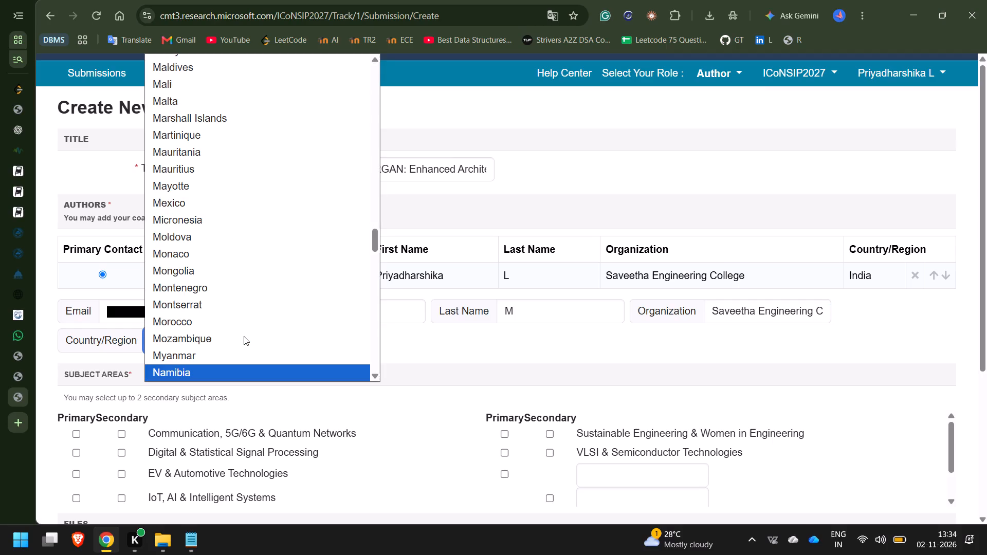
key("BackSpace")
key("BackSpace")
key("BackSpace")
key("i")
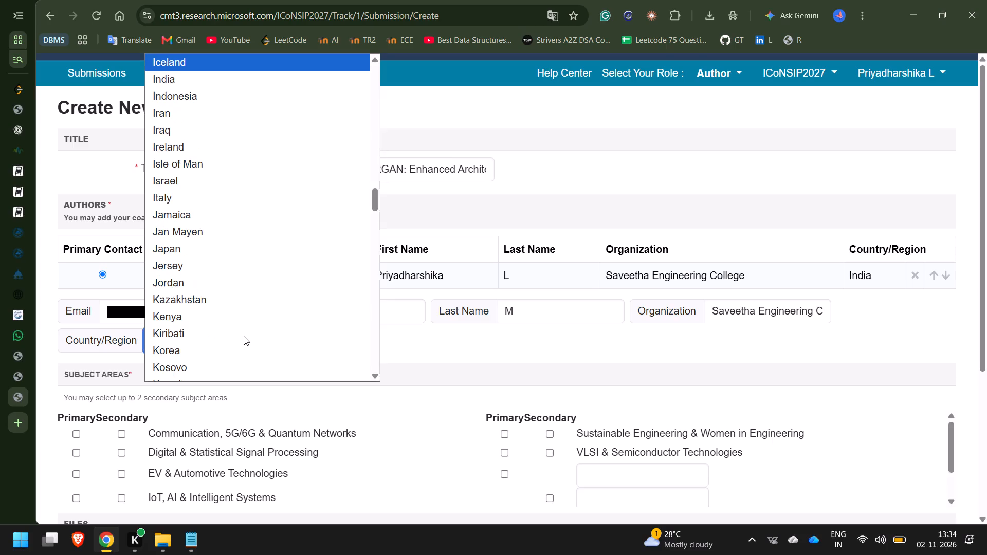
left_click(183, 80)
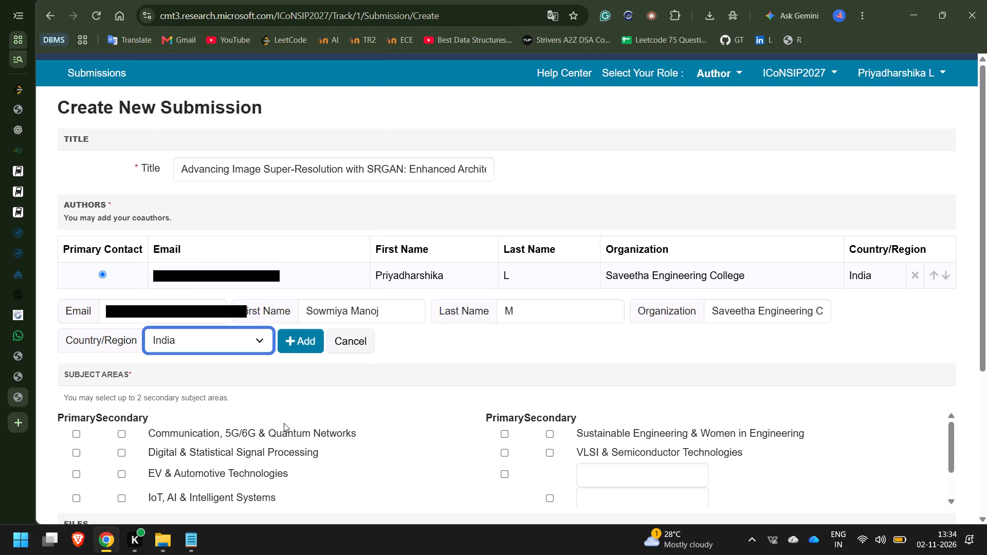
left_click(302, 343)
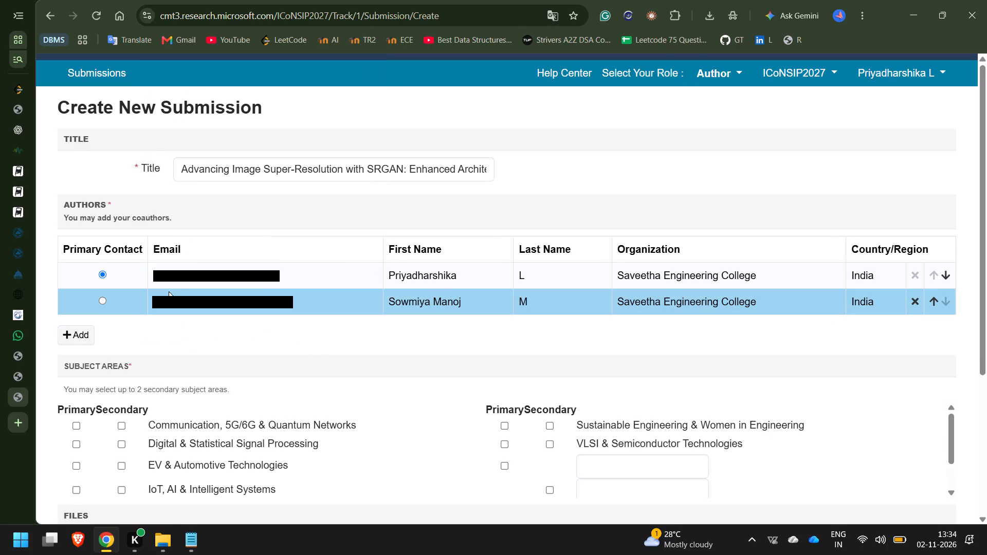
Move the newly added coauthor above the primary contact in the author order.
left_click(929, 299)
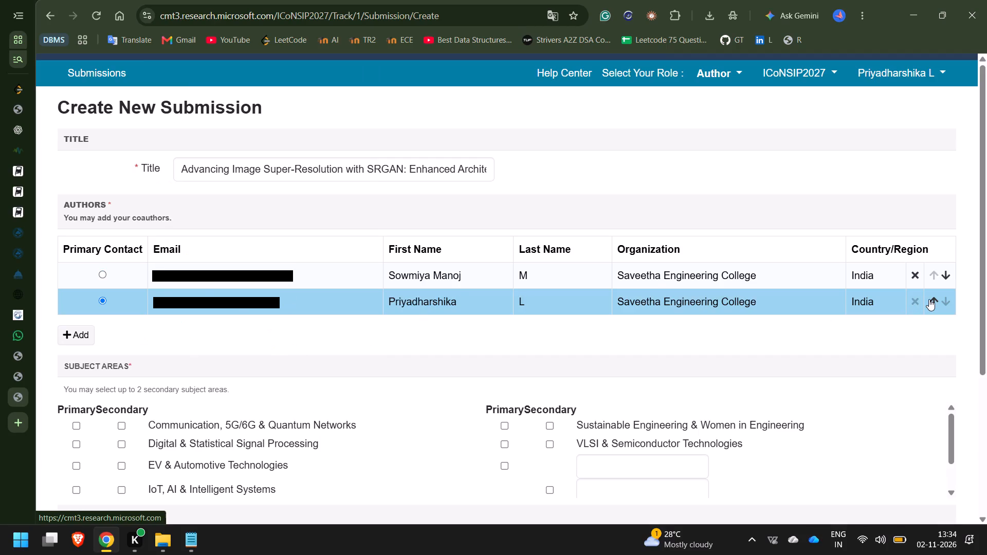
Start adding another coauthor to the SRGAN submission.
left_click(75, 335)
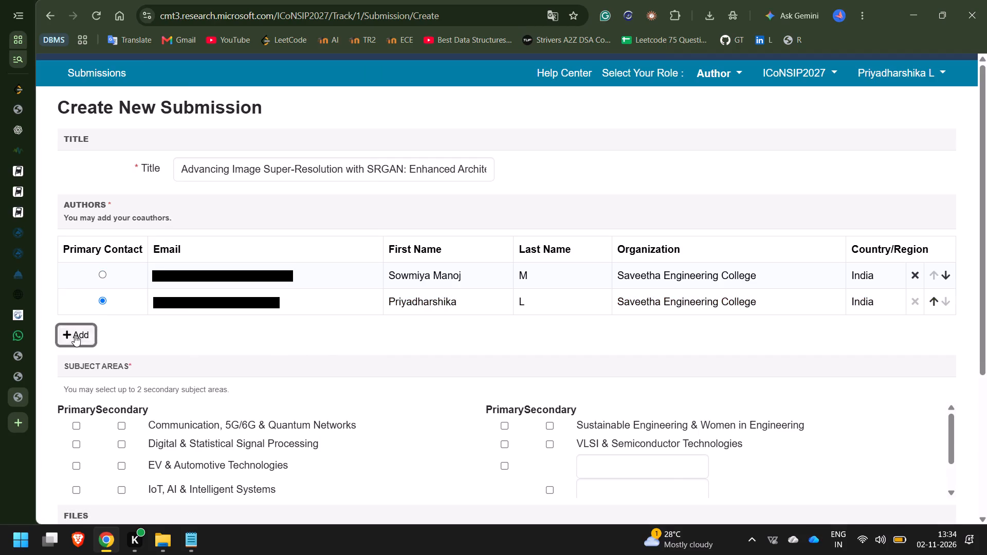
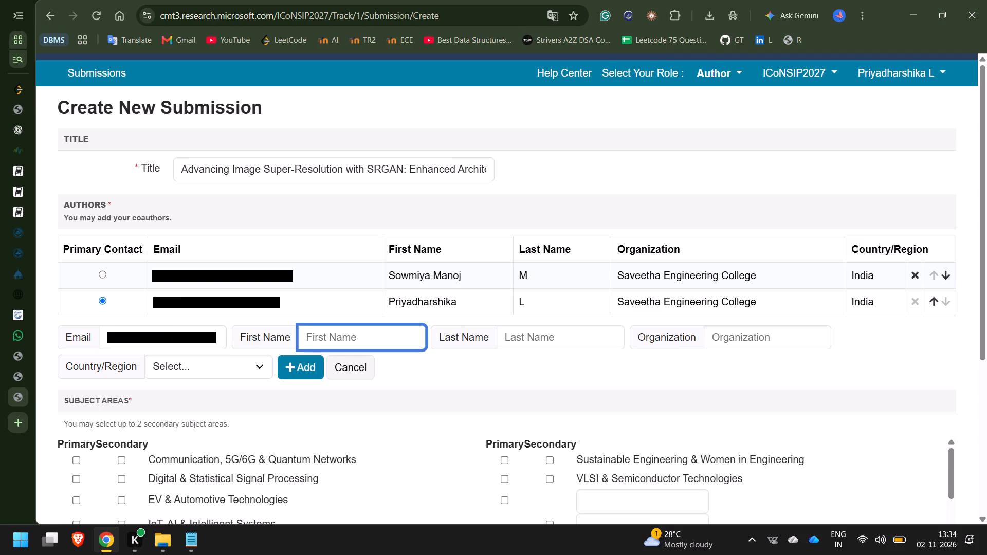
Fill in the second coauthor's first name, last-name initials P V and organization Saveetha Engineering College in the new author entry.
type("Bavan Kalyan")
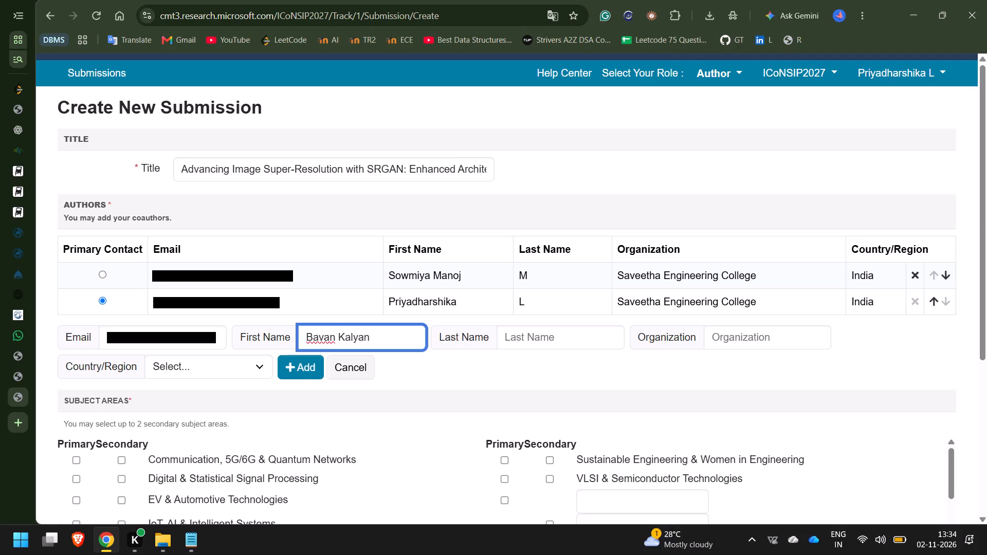
left_click(537, 336)
type("P V")
left_click(737, 342)
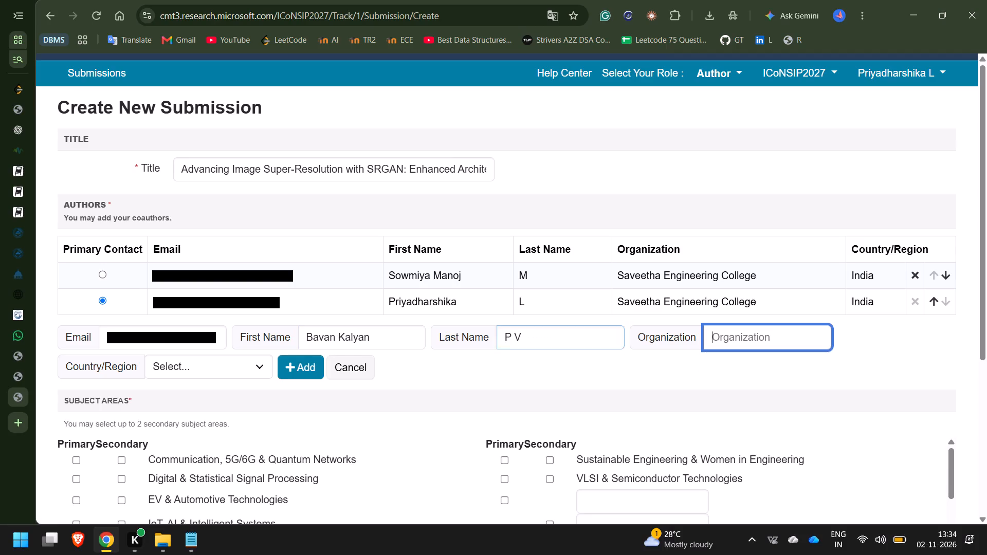
type("Saveetha Engineering")
key("space")
type("College")
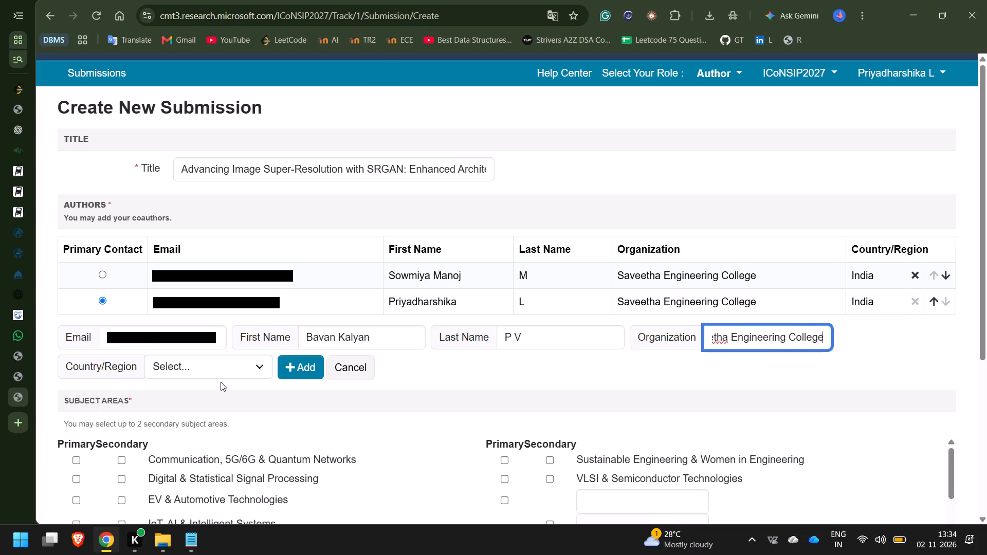
Set this coauthor's country to India and add the completed entry to the SRGAN submission's author list.
left_click(206, 365)
type("indo")
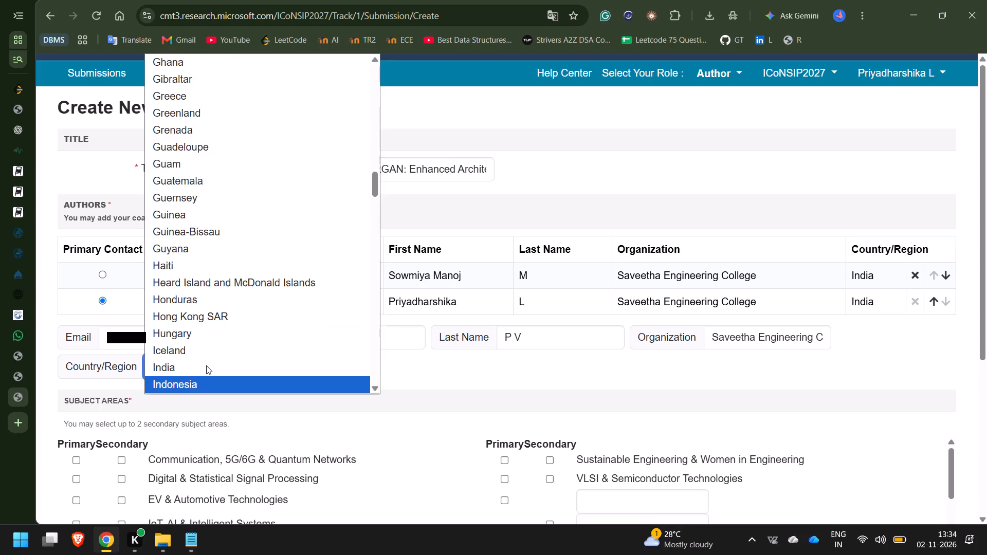
left_click(203, 368)
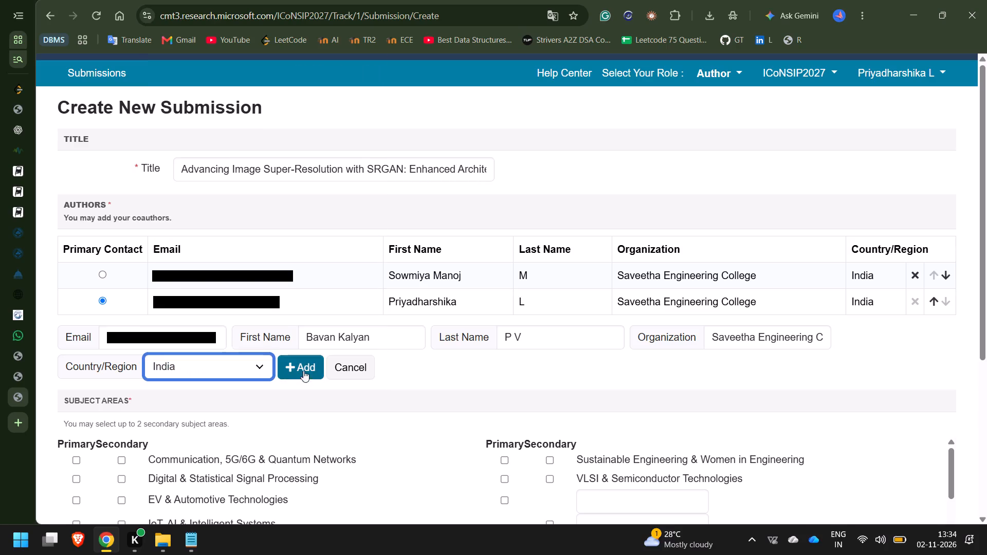
left_click(311, 368)
Start adding a further coauthor to the SRGAN submission.
left_click(71, 367)
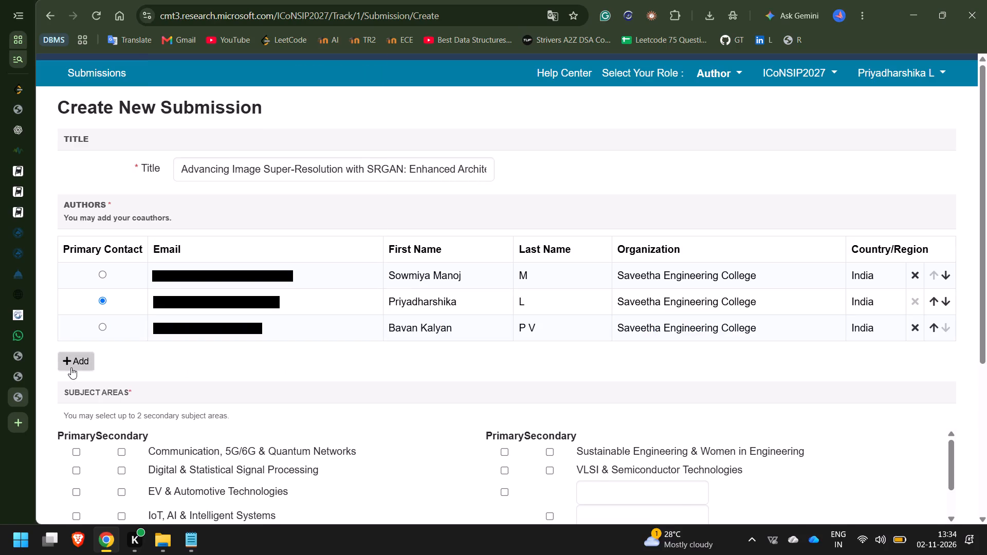
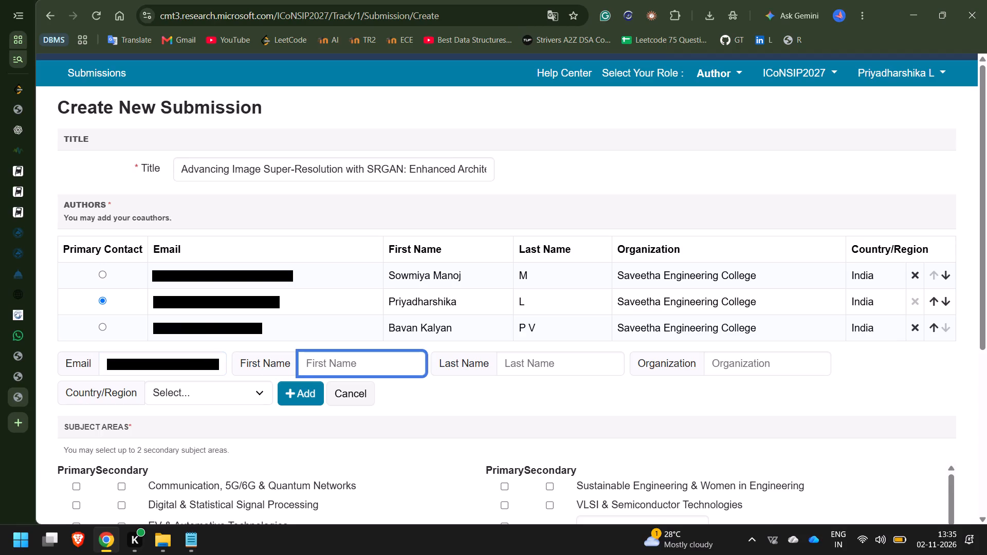
Complete the third coauthor's entry with first name, last-name initial M, Saveetha Engineering College and India, and add it to the author list.
type("Prawin")
left_click(574, 366)
key("shift+m")
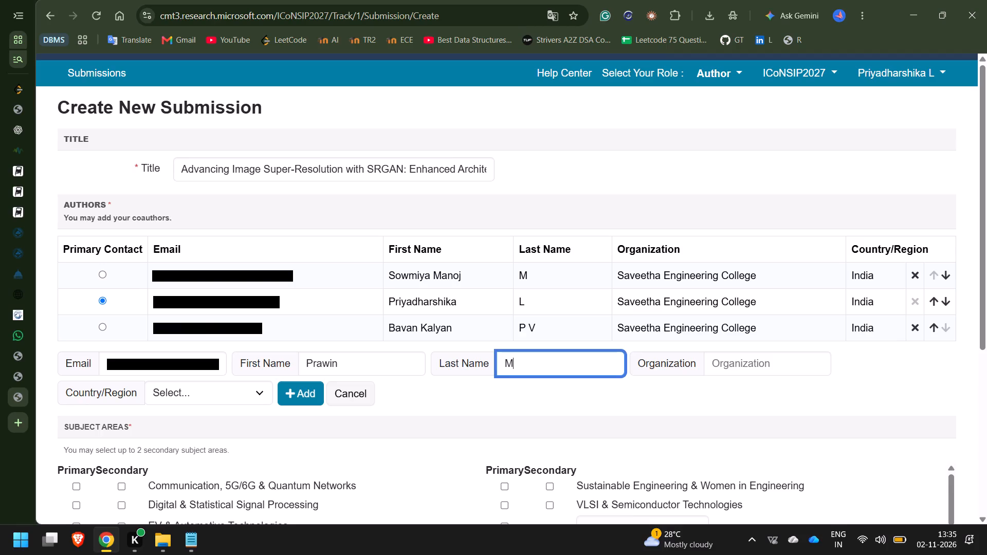
left_click(733, 353)
type("Saveetha Engineerin")
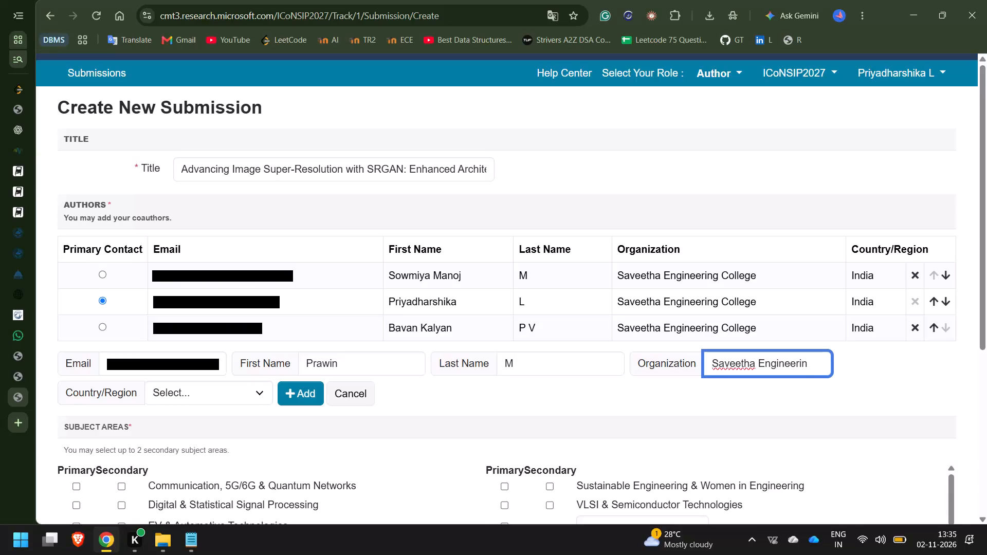
type("g College")
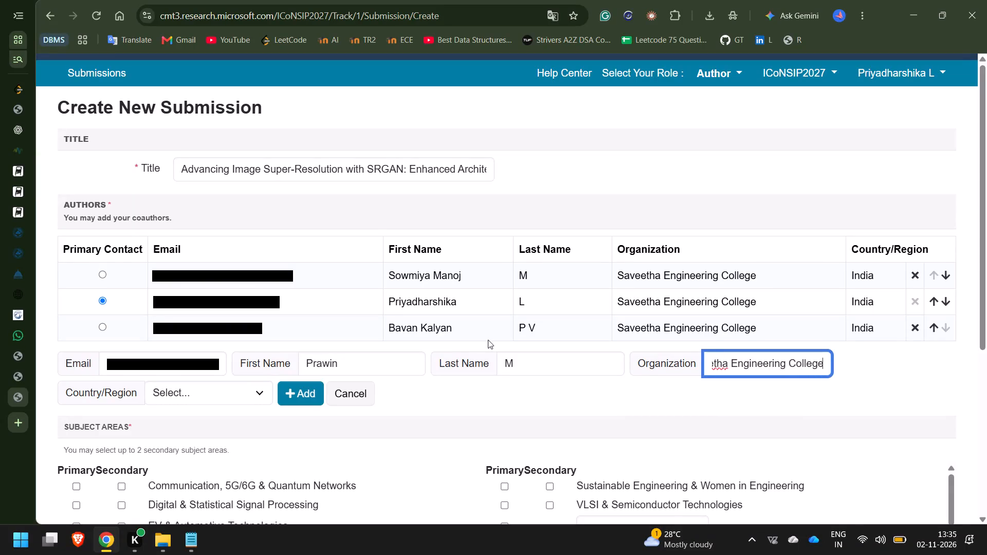
left_click(215, 399)
type("ind")
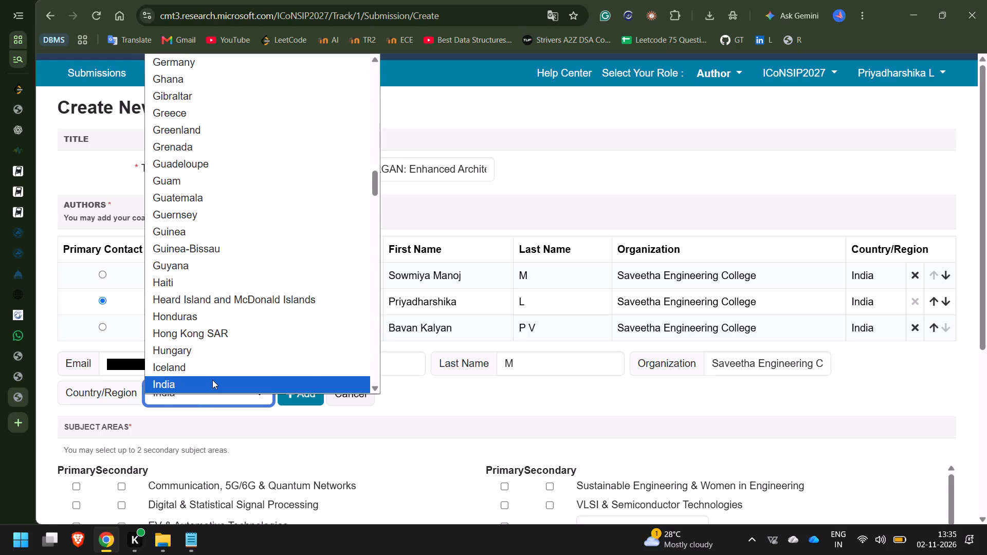
left_click(212, 380)
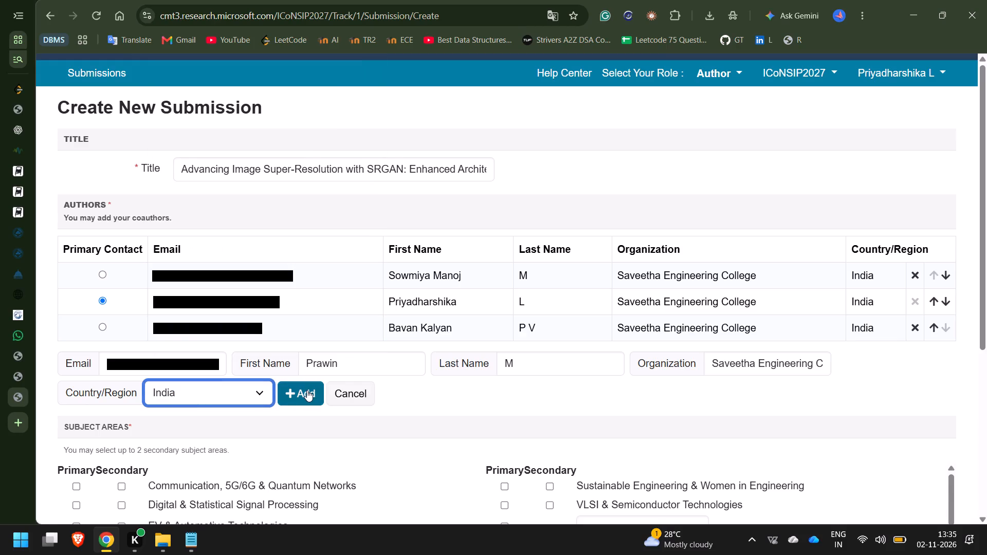
left_click(307, 390)
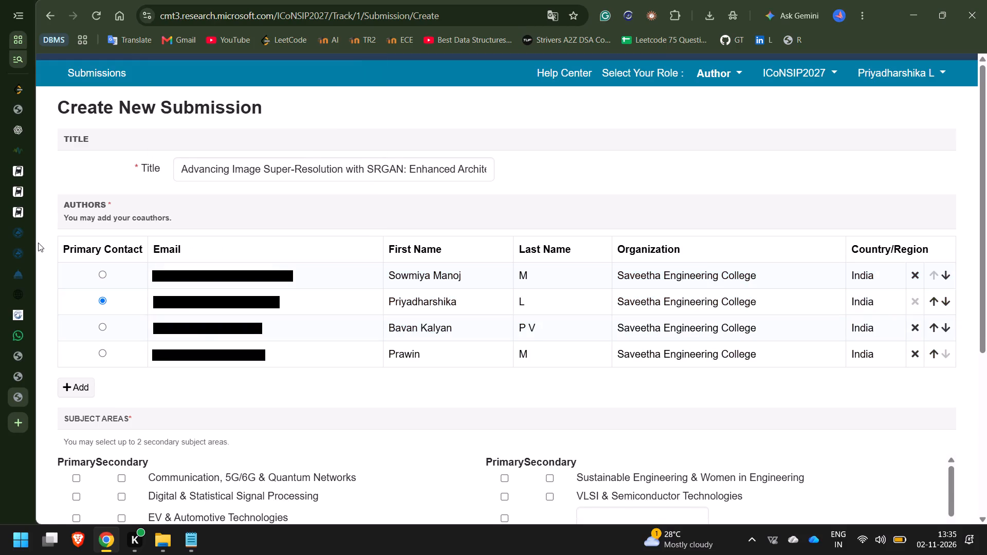
Make the first-listed author the primary contact for the SRGAN submission.
left_click(102, 279)
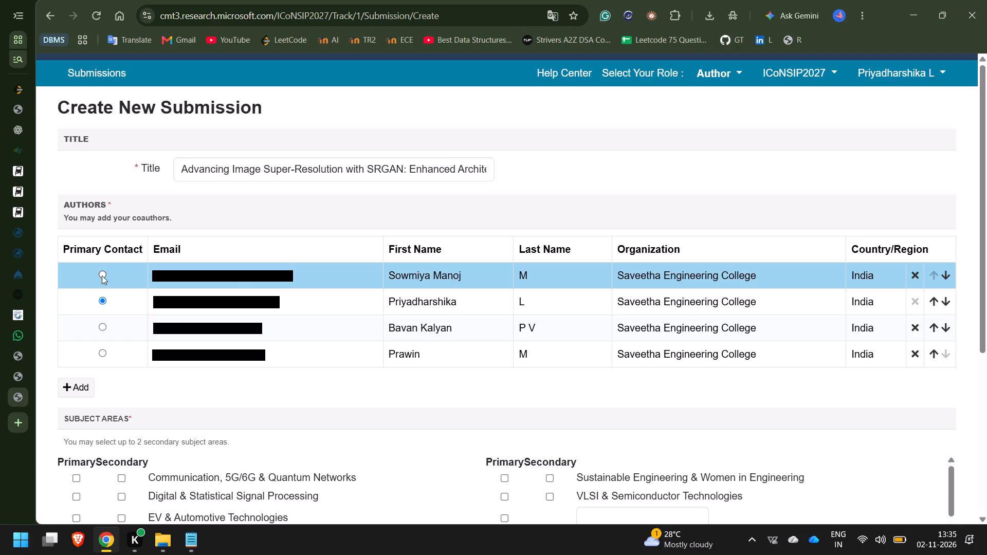
left_click(102, 275)
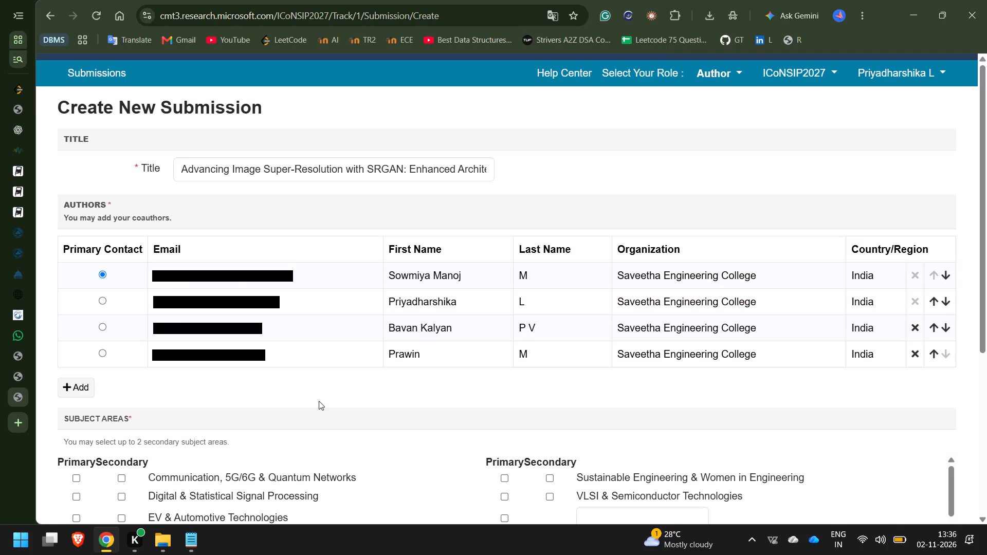
Choose IoT, AI & Intelligent Systems as the submission's primary subject area.
scroll(319, 401, "down", 2)
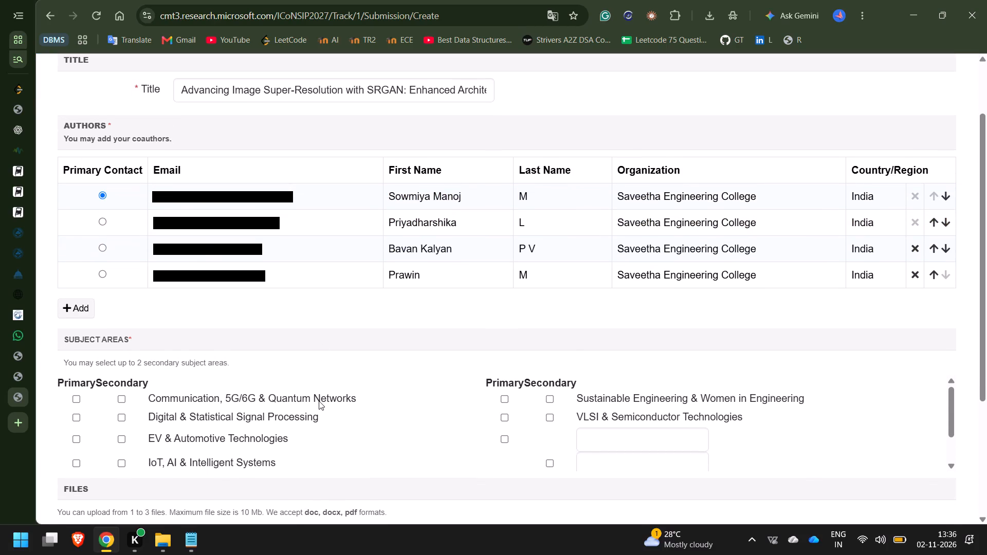
scroll(319, 401, "down", 2)
scroll(142, 317, "down", 2)
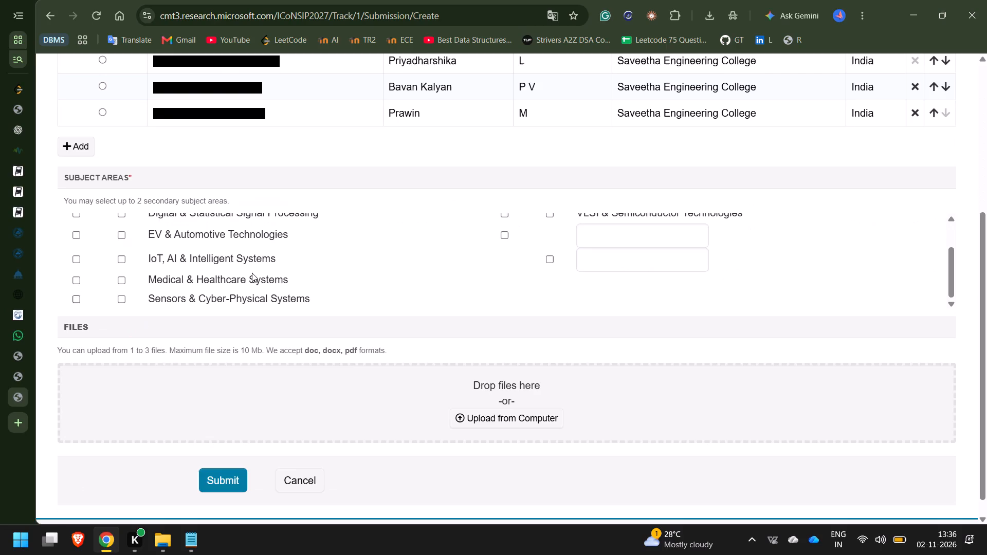
scroll(252, 273, "up", 3)
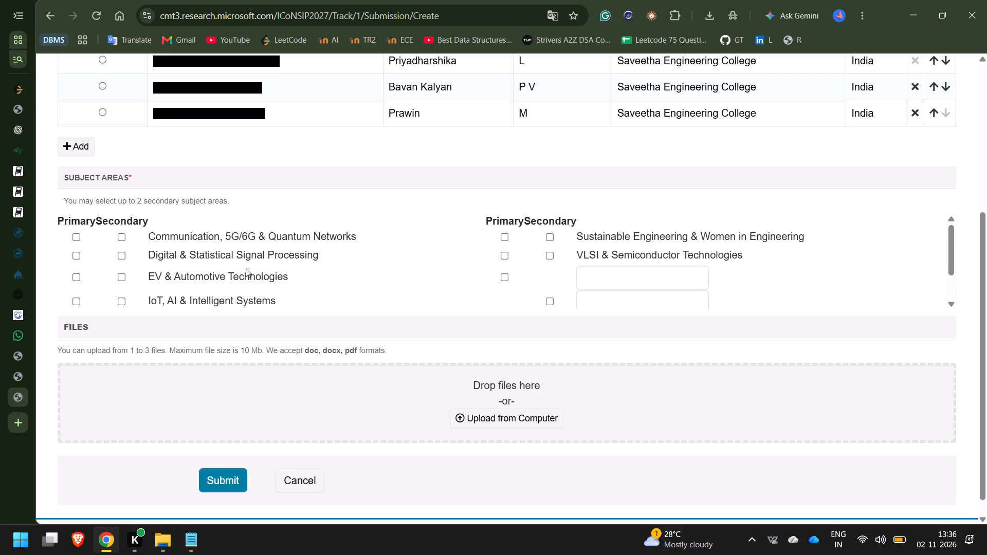
scroll(246, 268, "down", 2)
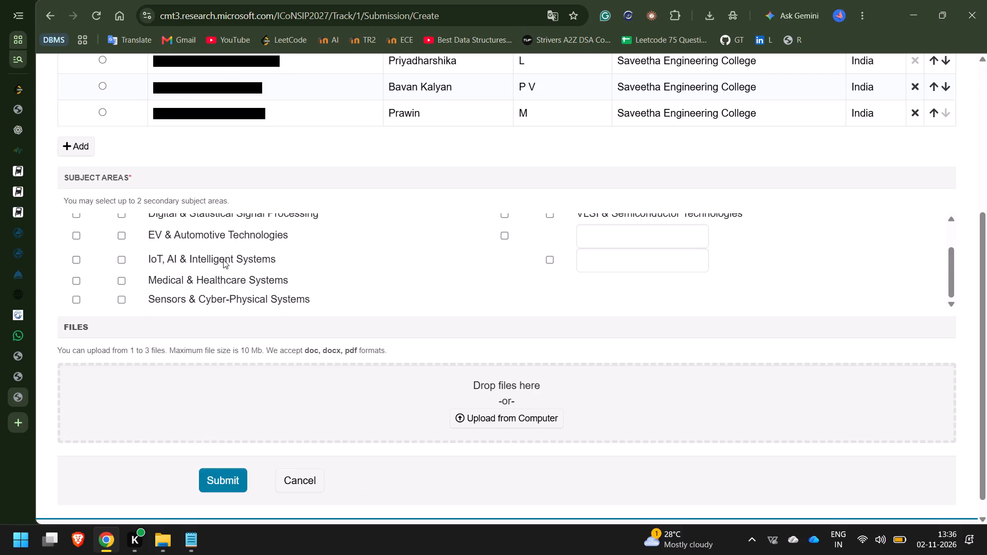
left_click(223, 260)
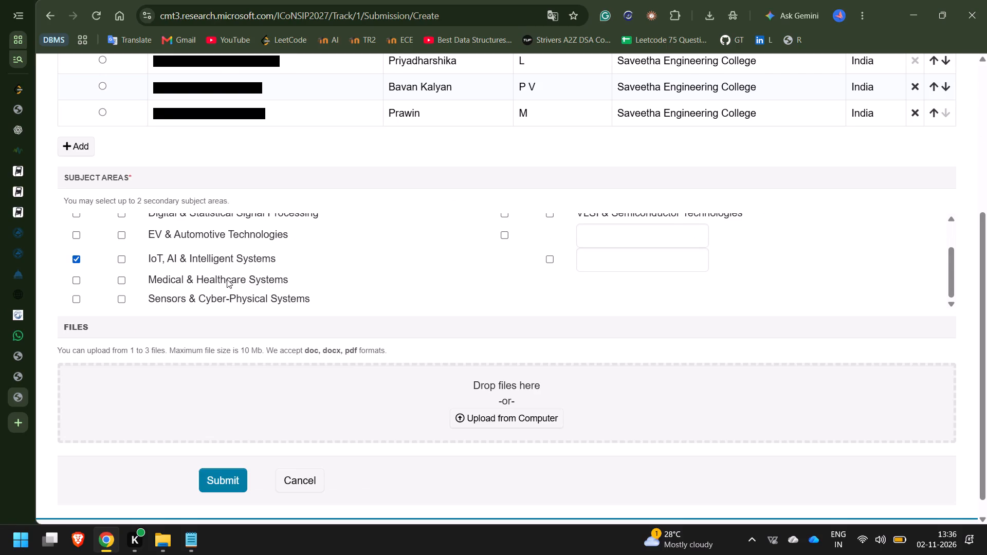
scroll(242, 274, "up", 2)
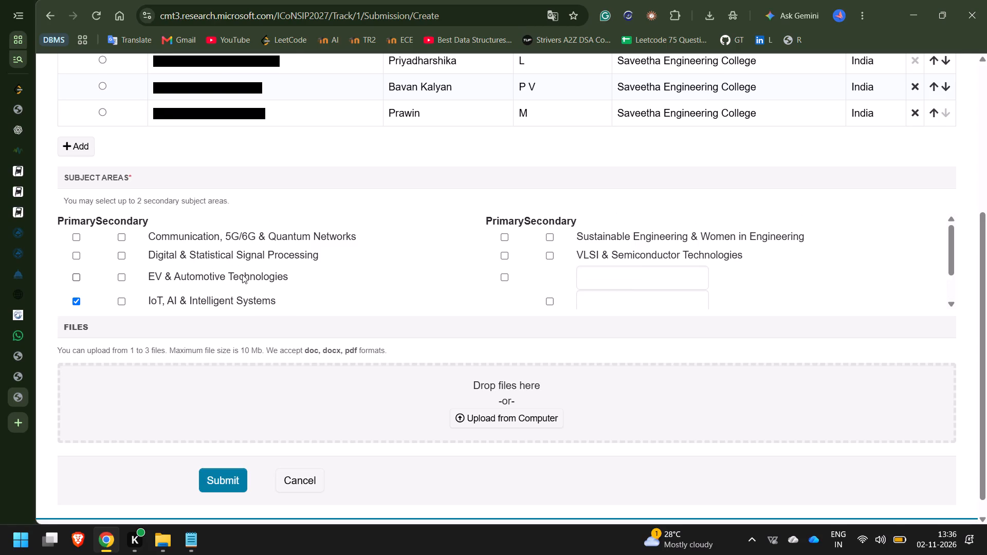
scroll(242, 274, "down", 1)
left_click(206, 393)
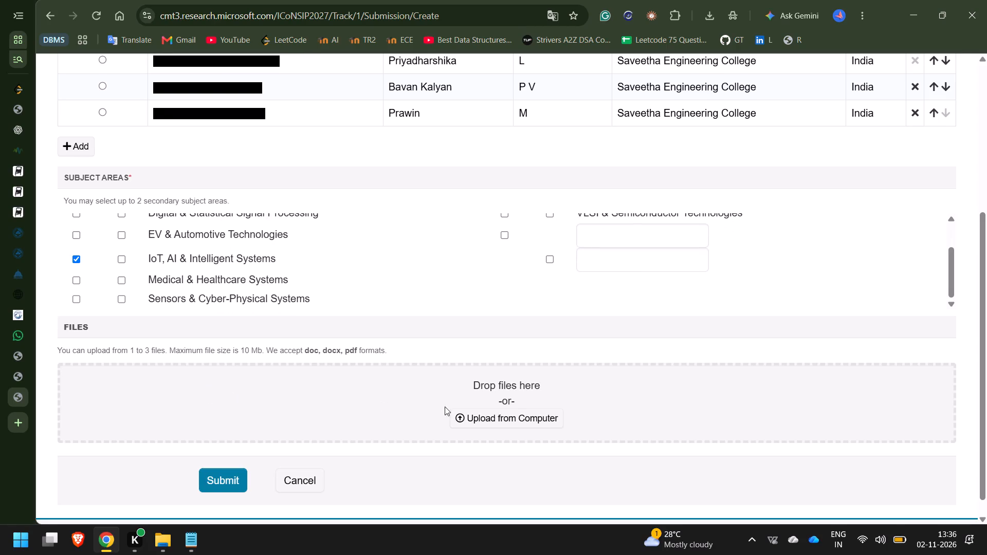
Upload the SRGAN_IEEE_1 DOCX file from the PPRS folder as the submission file.
left_click(516, 417)
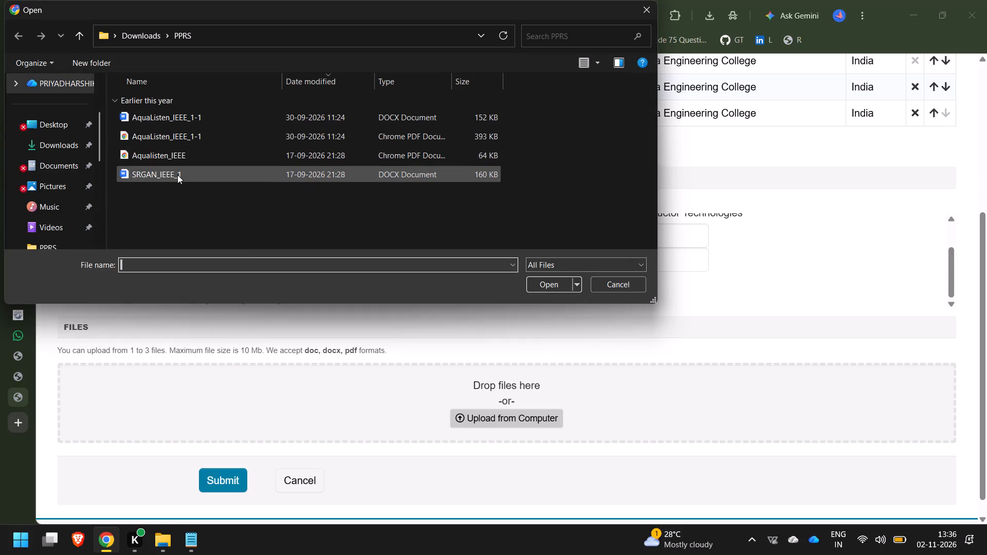
left_click(177, 175)
left_click(557, 283)
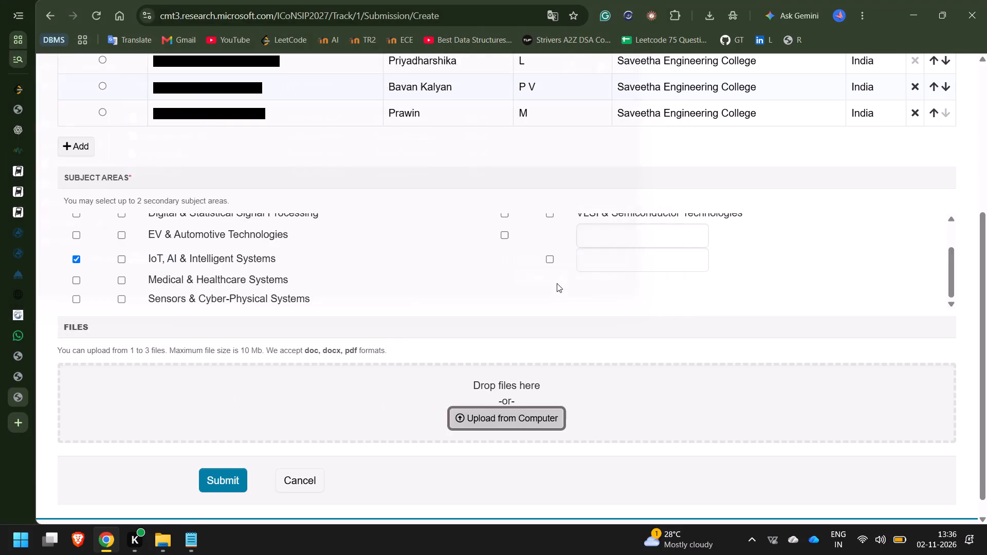
Review the completed submission form and submit the SRGAN paper.
scroll(557, 283, "up", 8)
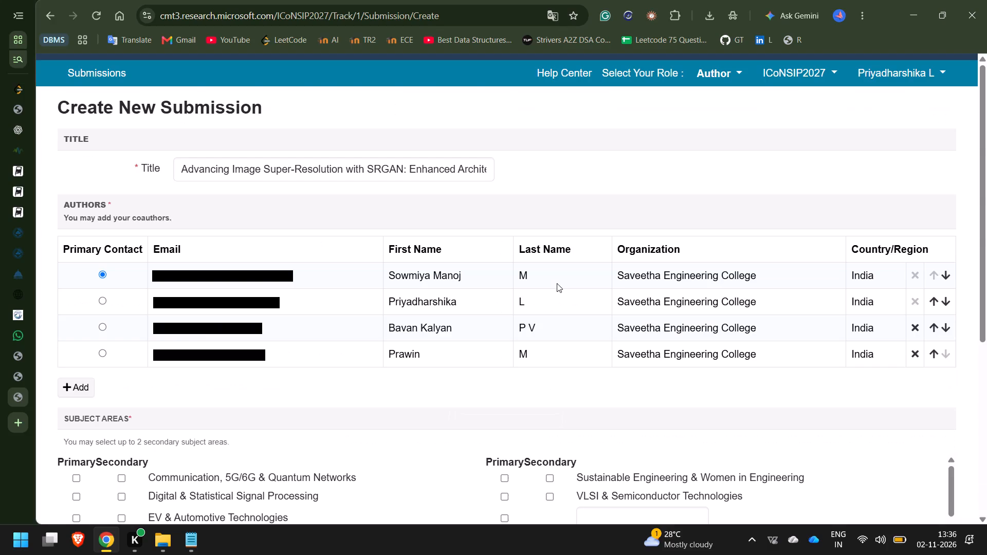
scroll(557, 283, "down", 7)
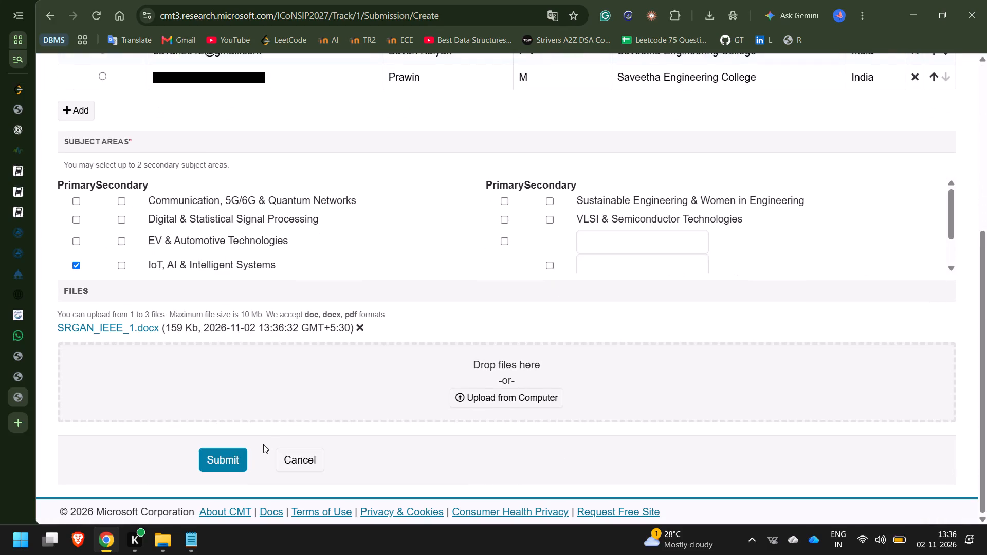
left_click(220, 460)
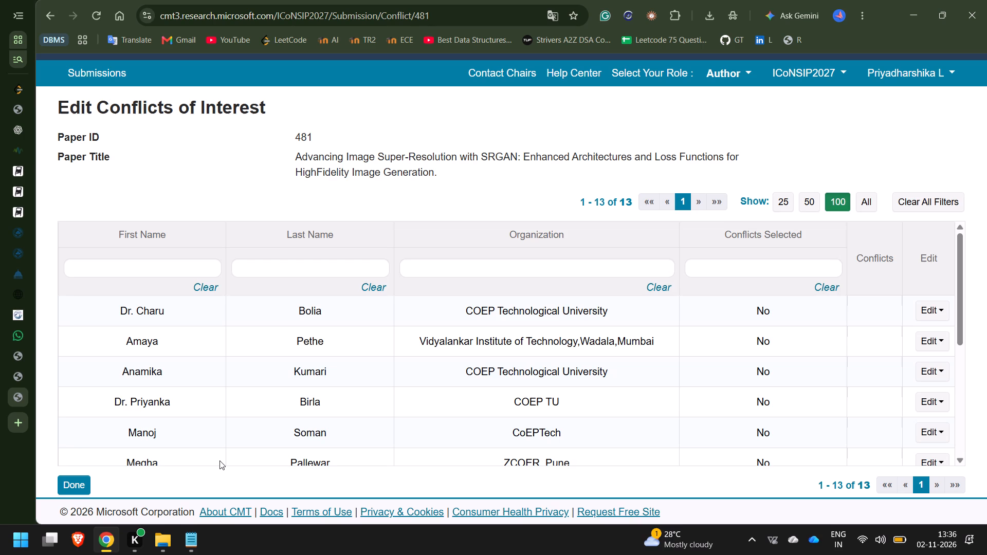
Filter the conflicts-of-interest list by the submitting author's first name, last-name initial L, Saveetha Engineering College and Conflicts Selected No.
scroll(220, 460, "down", 1)
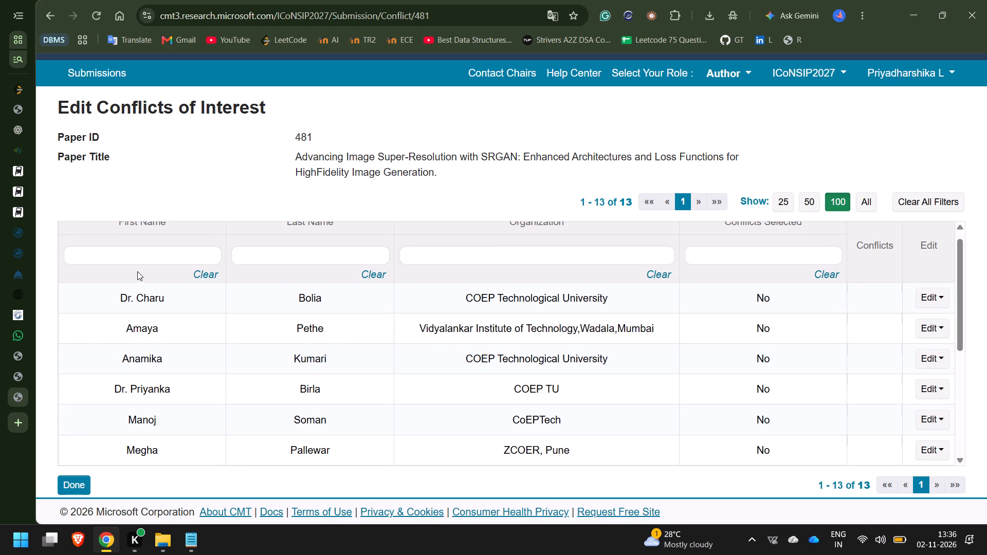
left_click(121, 254)
key("shift+p")
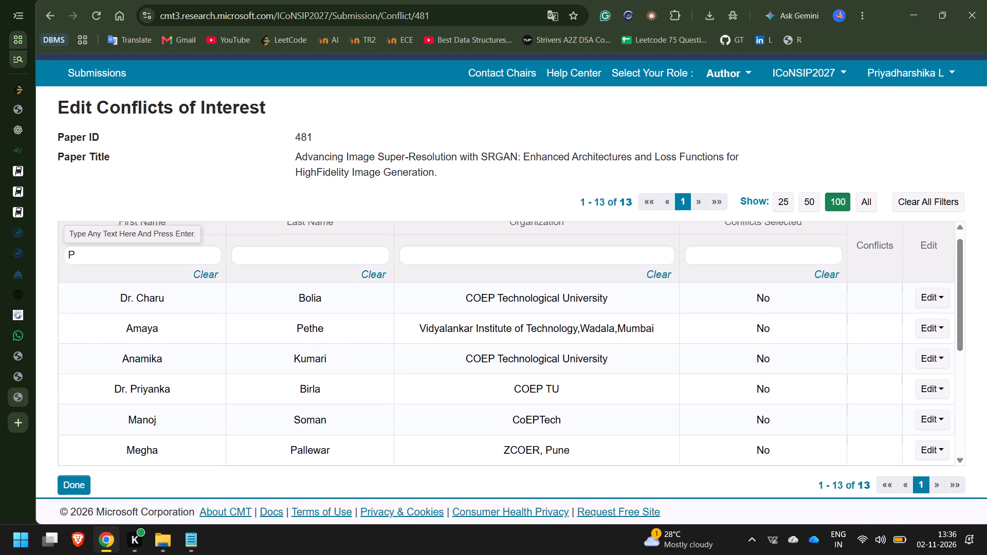
type("riyadharshika")
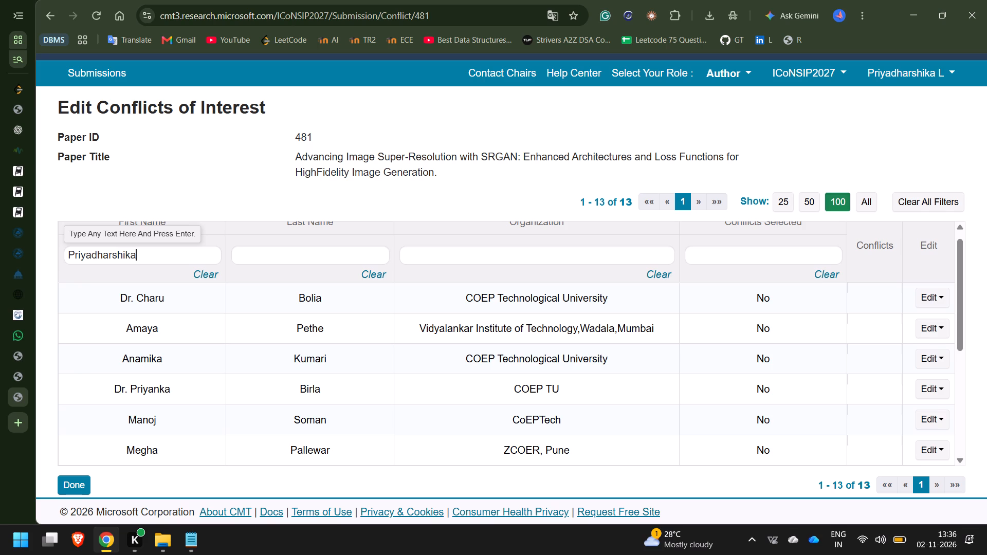
left_click(331, 255)
key("shift+l")
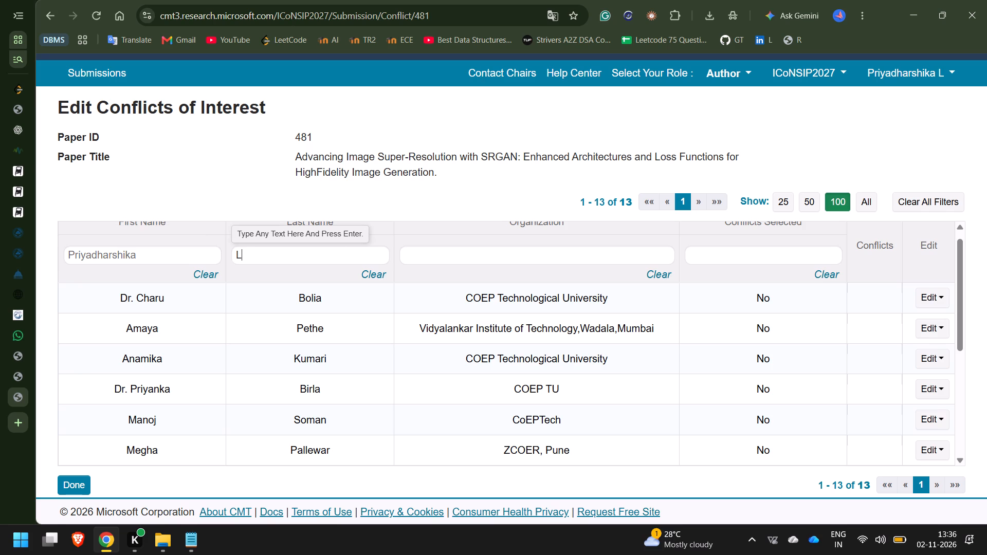
left_click(446, 261)
type("Saveetha")
key("space")
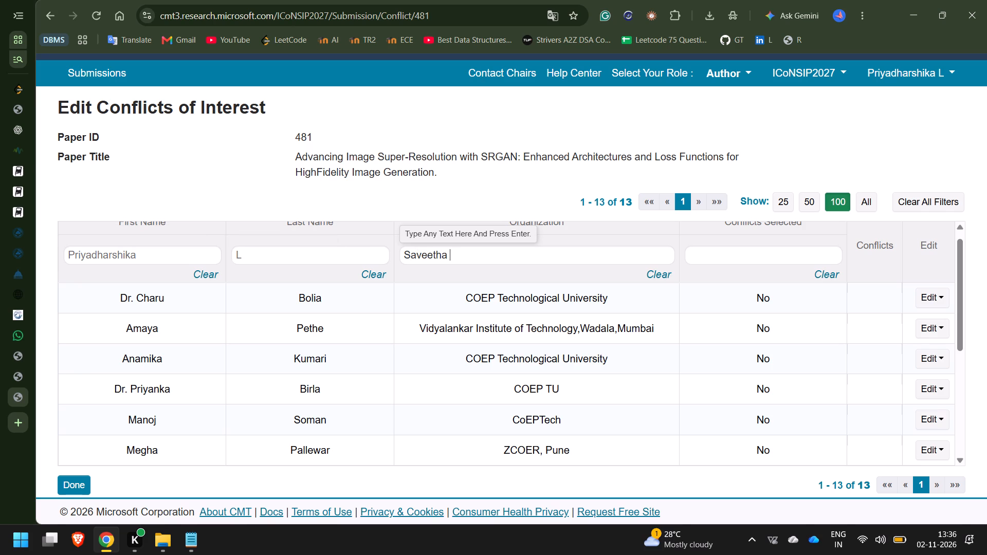
type("Enginerr")
key("BackSpace")
key("BackSpace")
type("er")
type("ing College")
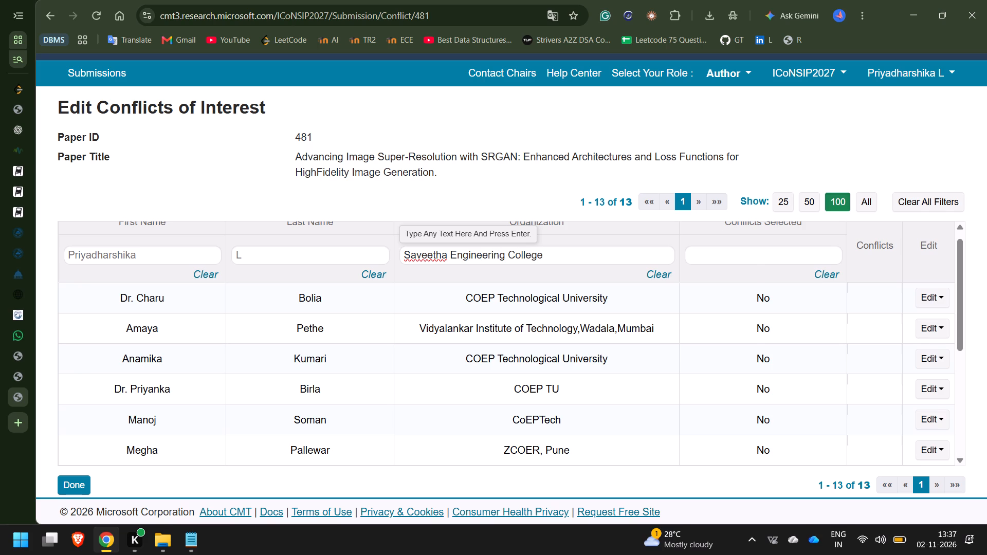
left_click(741, 258)
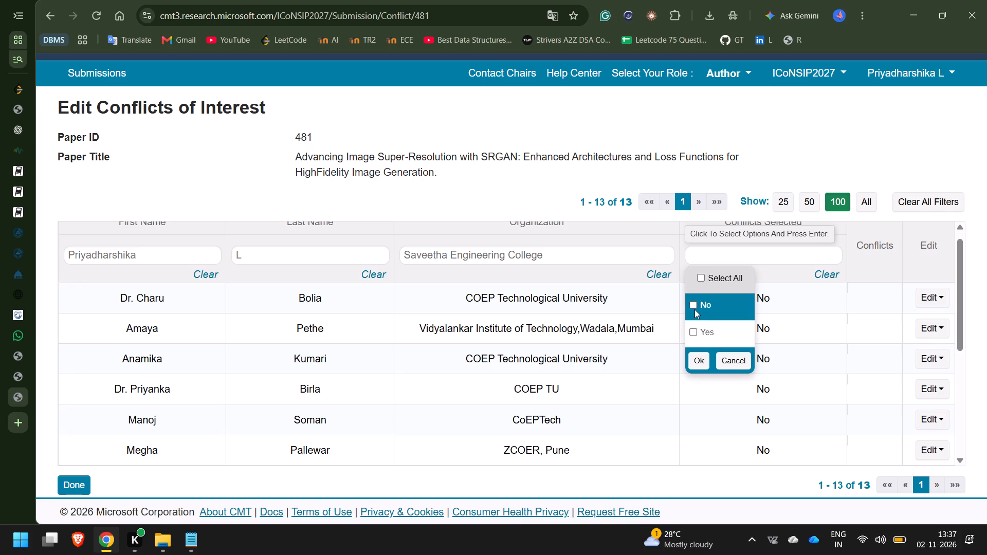
left_click(694, 302)
left_click(701, 363)
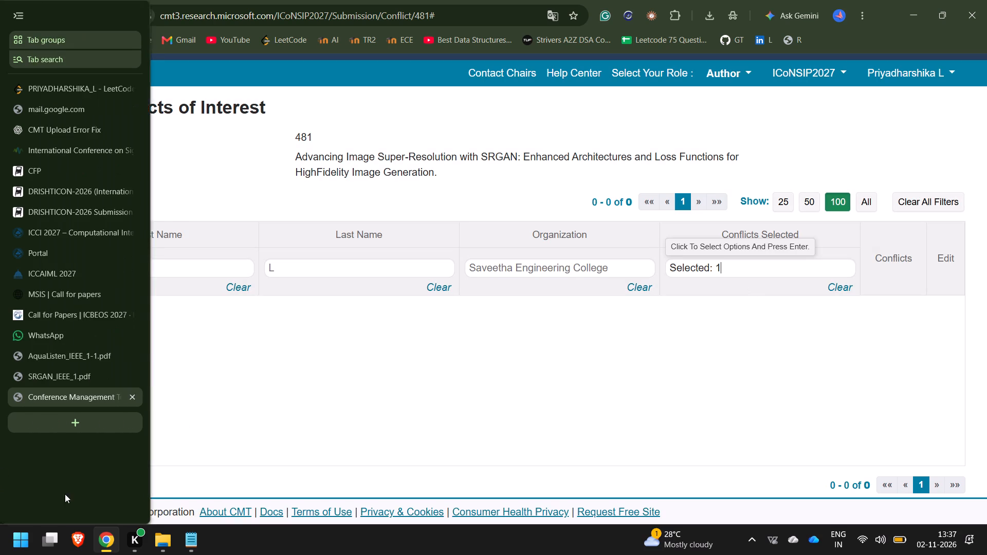
Finish the conflicts-of-interest page for the SRGAN paper and return to the Author Console.
left_click(73, 486)
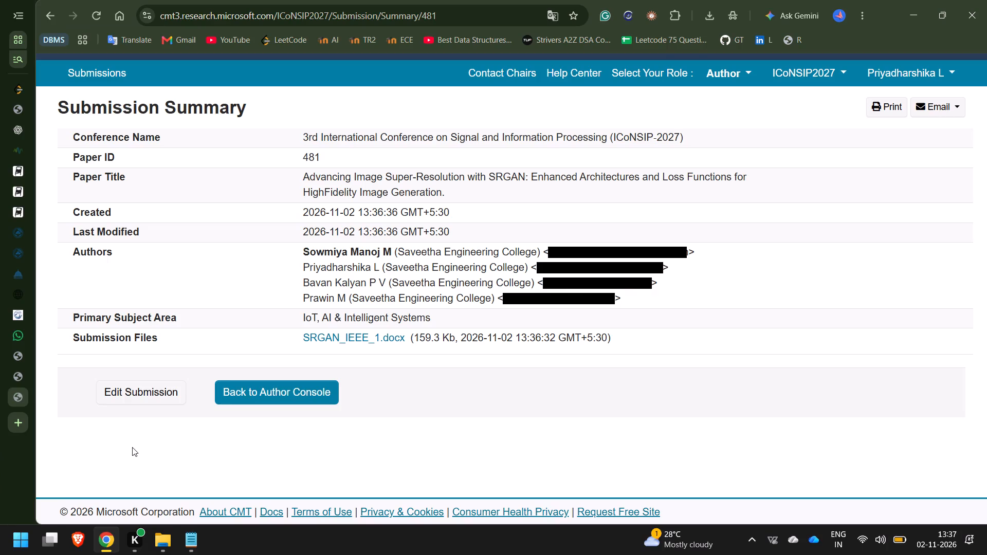
left_click(296, 389)
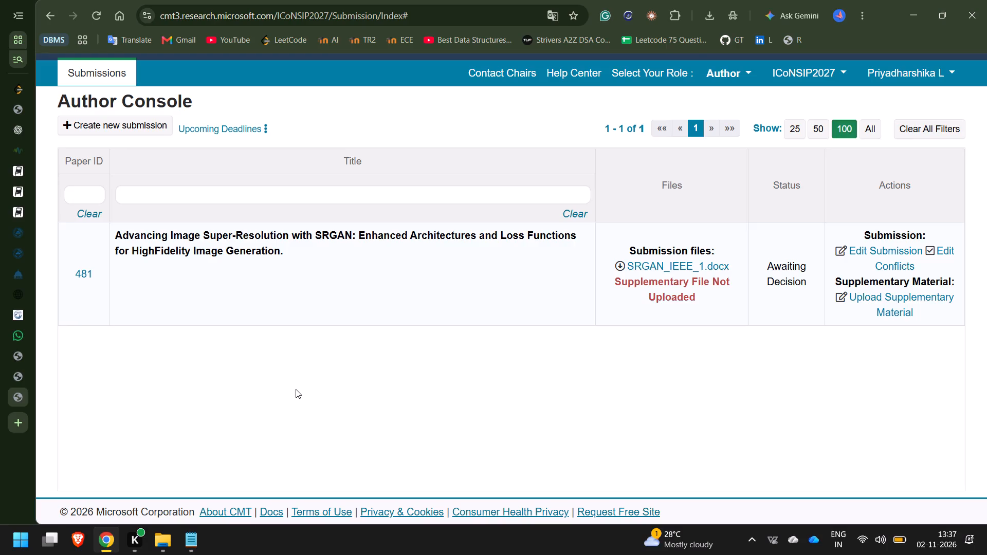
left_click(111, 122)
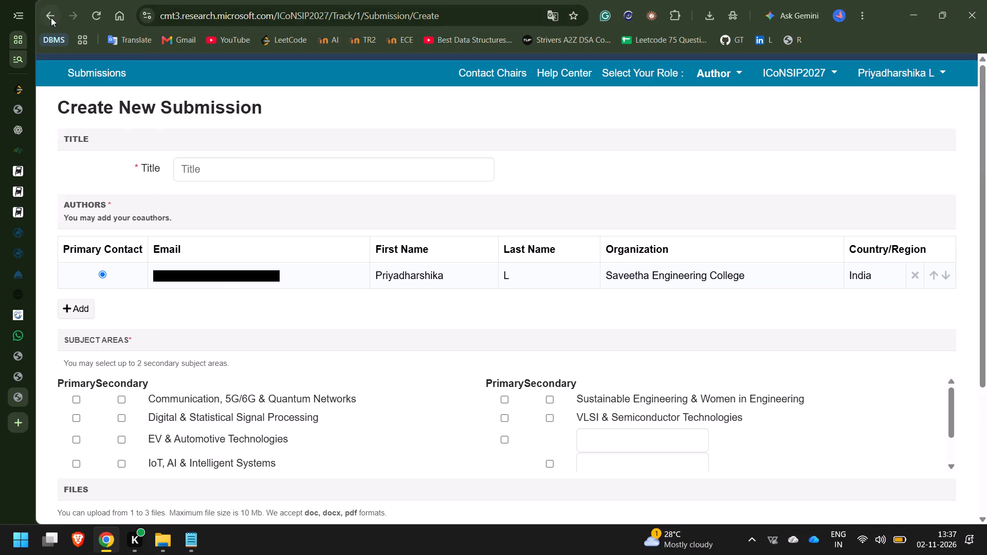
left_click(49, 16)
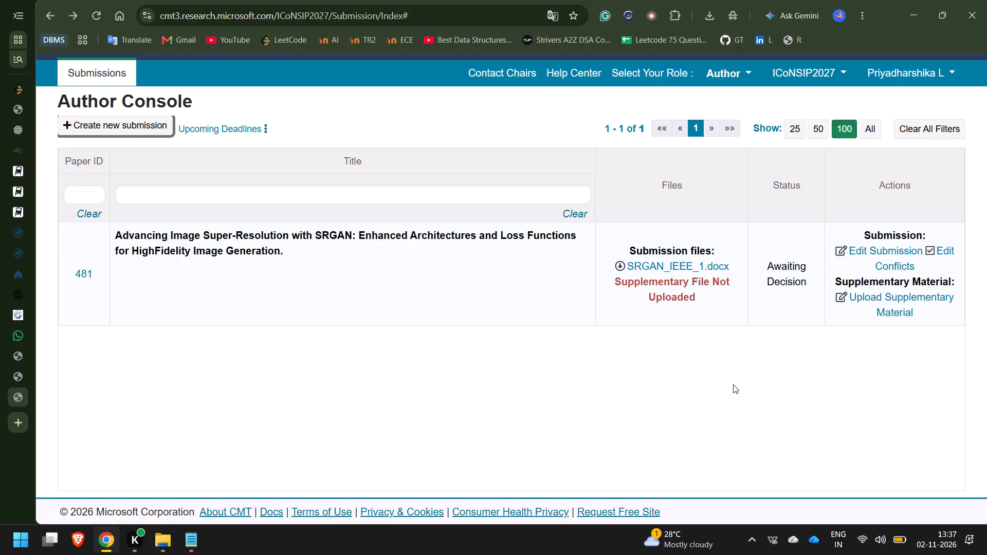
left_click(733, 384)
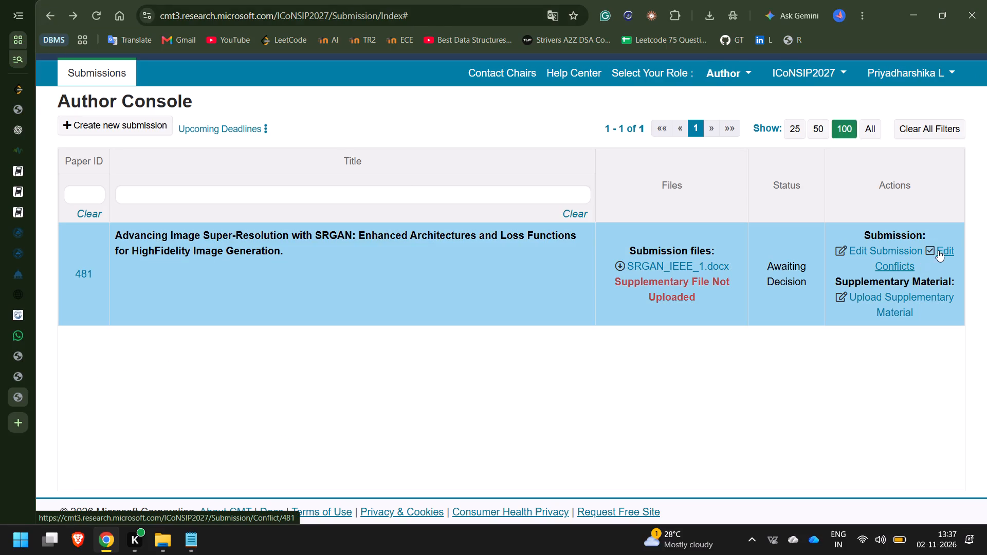
Open the supplementary material upload page for the SRGAN submission.
left_click(892, 292)
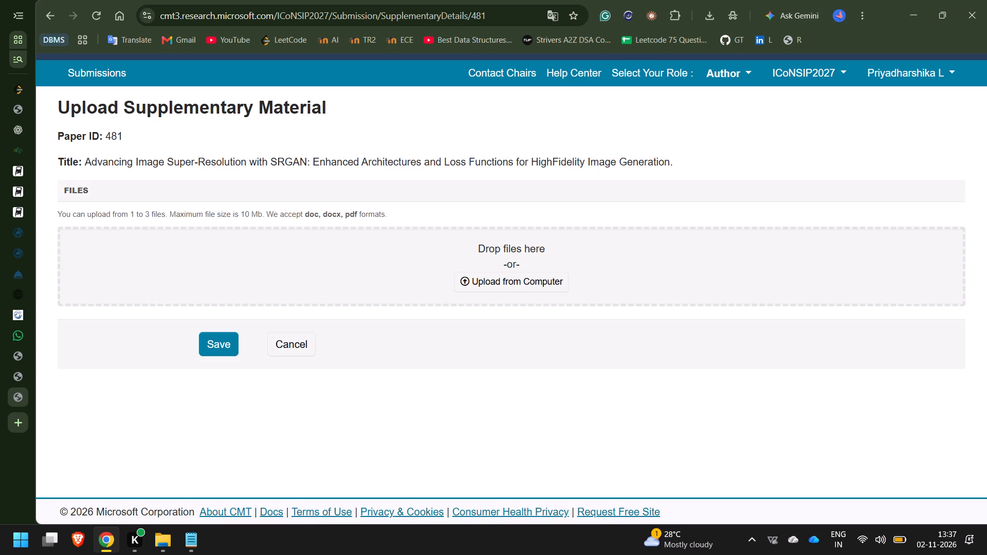
Copy the heading Upload Supplementary Material and open a new browser tab for looking it up.
left_click_drag(338, 108, 0, 104)
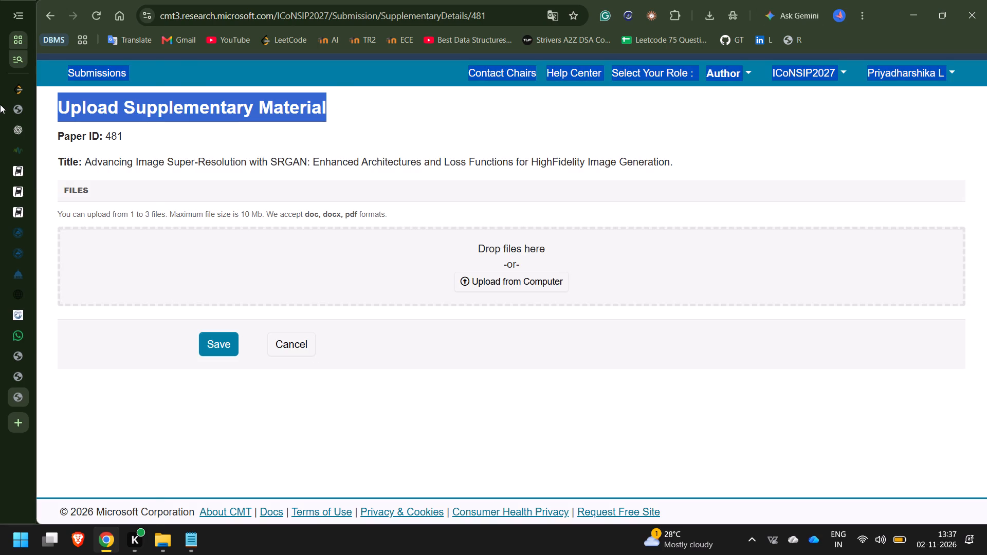
key("ctrl+c")
left_click(92, 434)
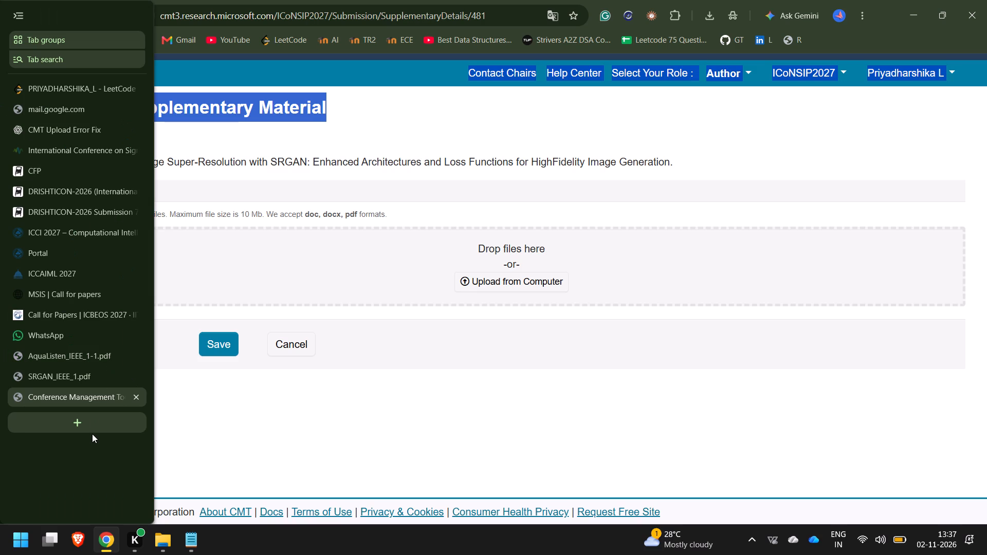
left_click(88, 425)
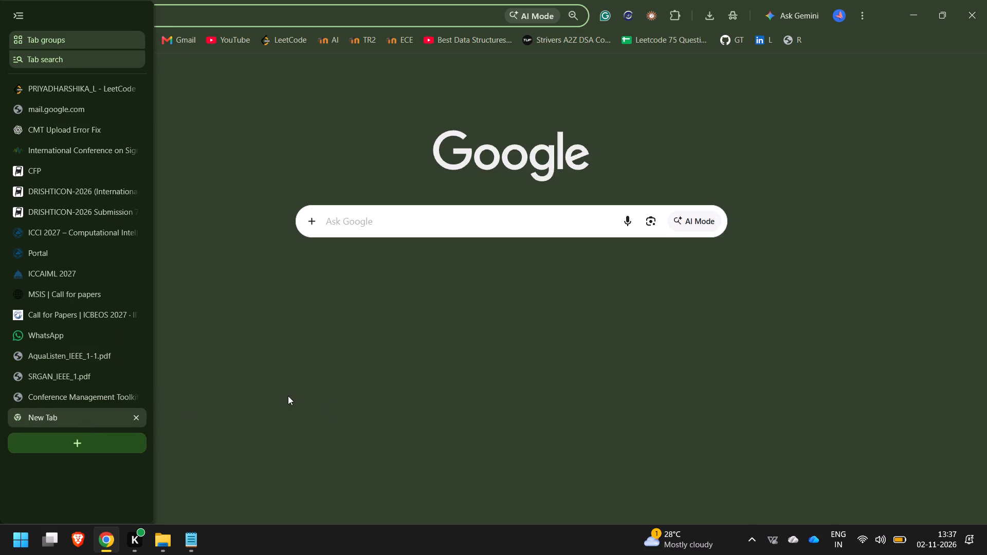